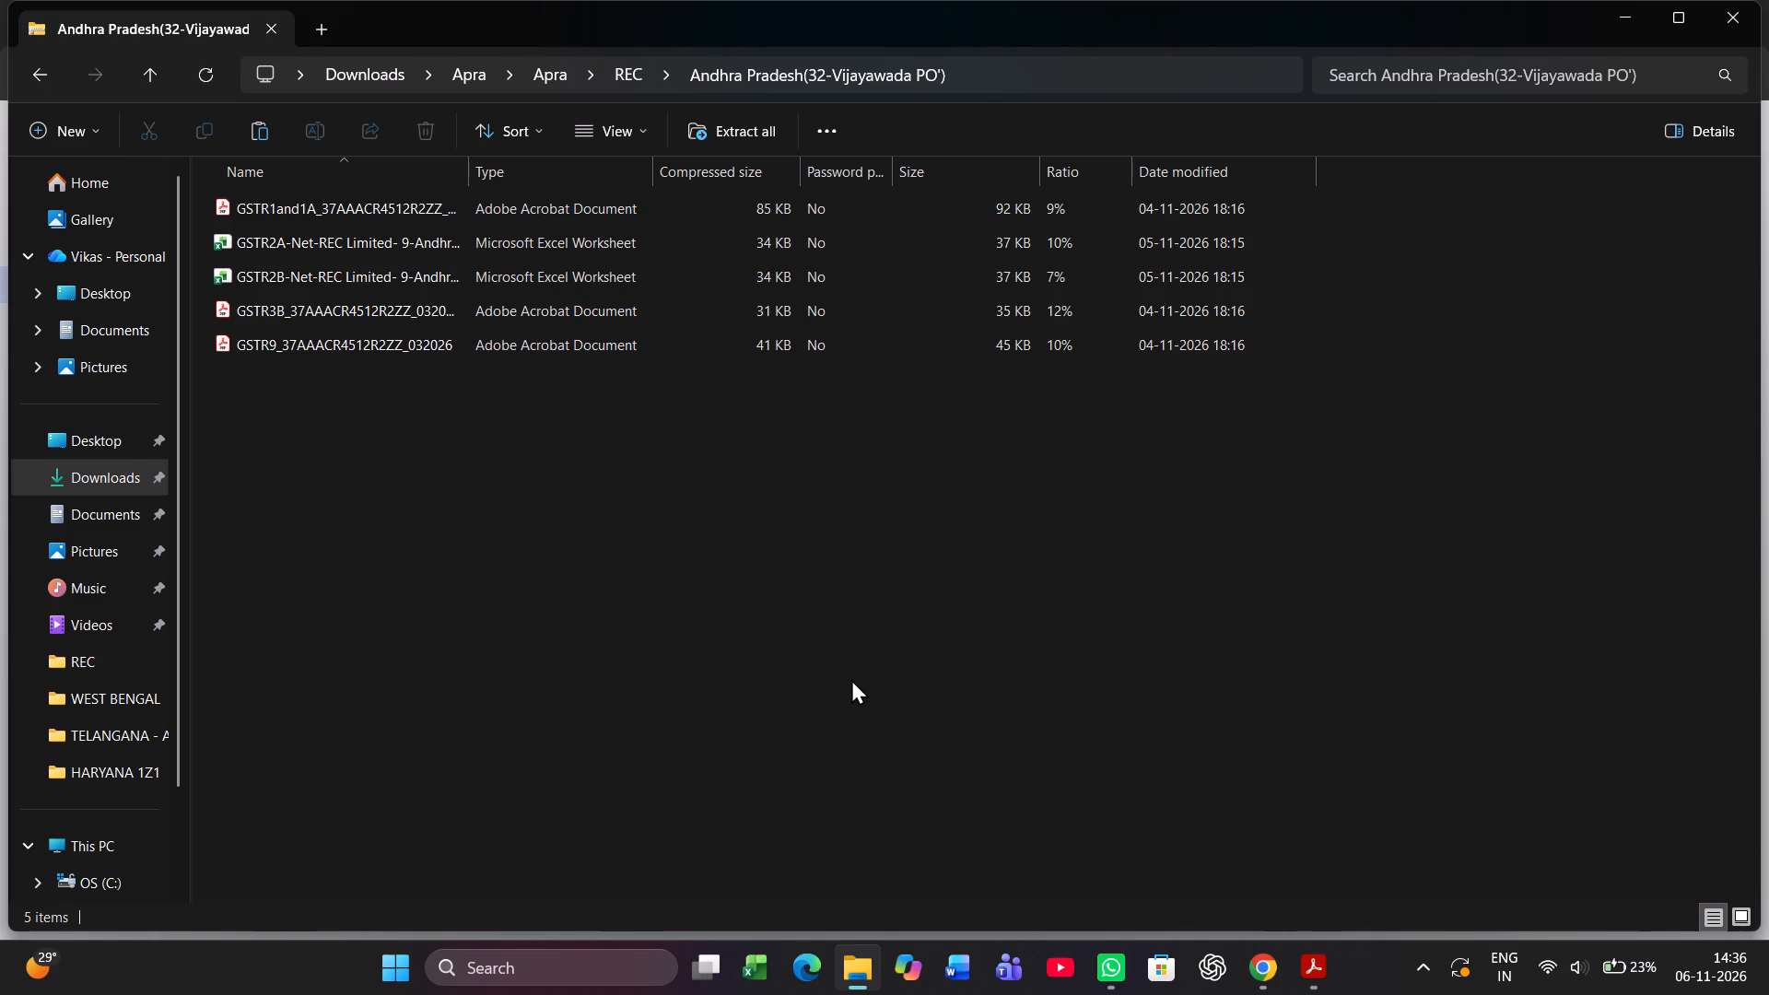
Look through the state folders in REC, and return to the Apra folder.
{"action": "key", "text": "BackSpace"}
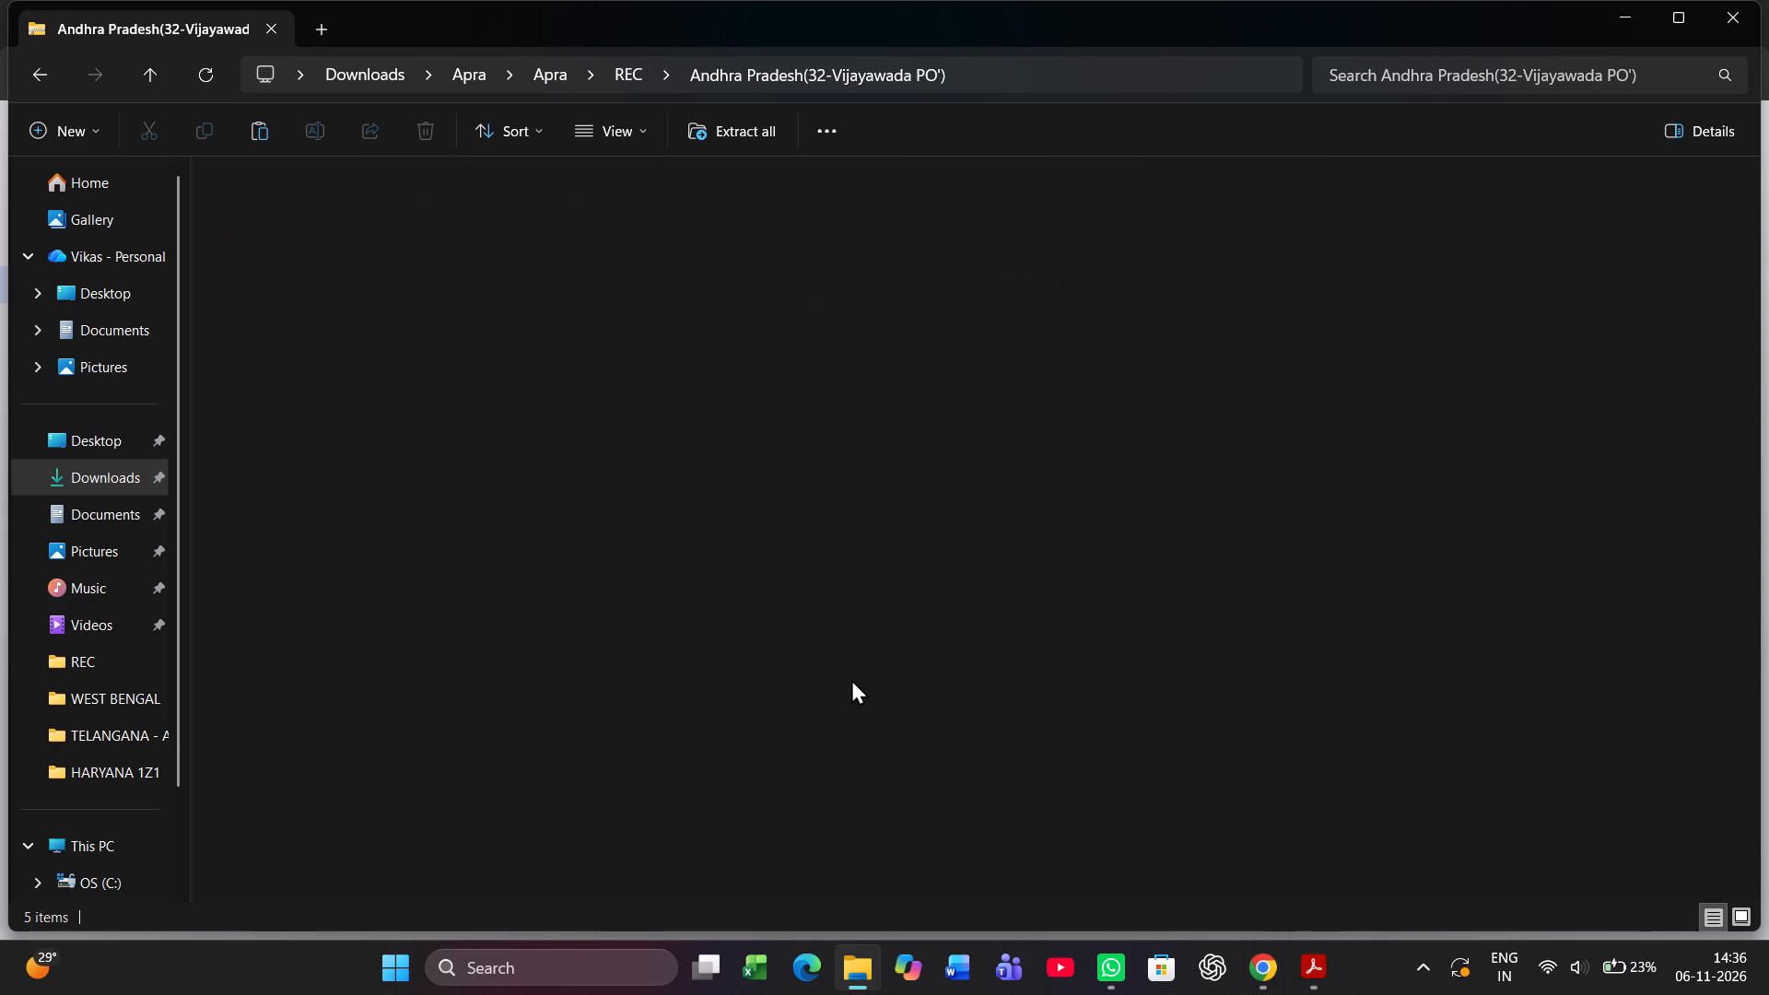
{"action": "key", "text": "Down"}
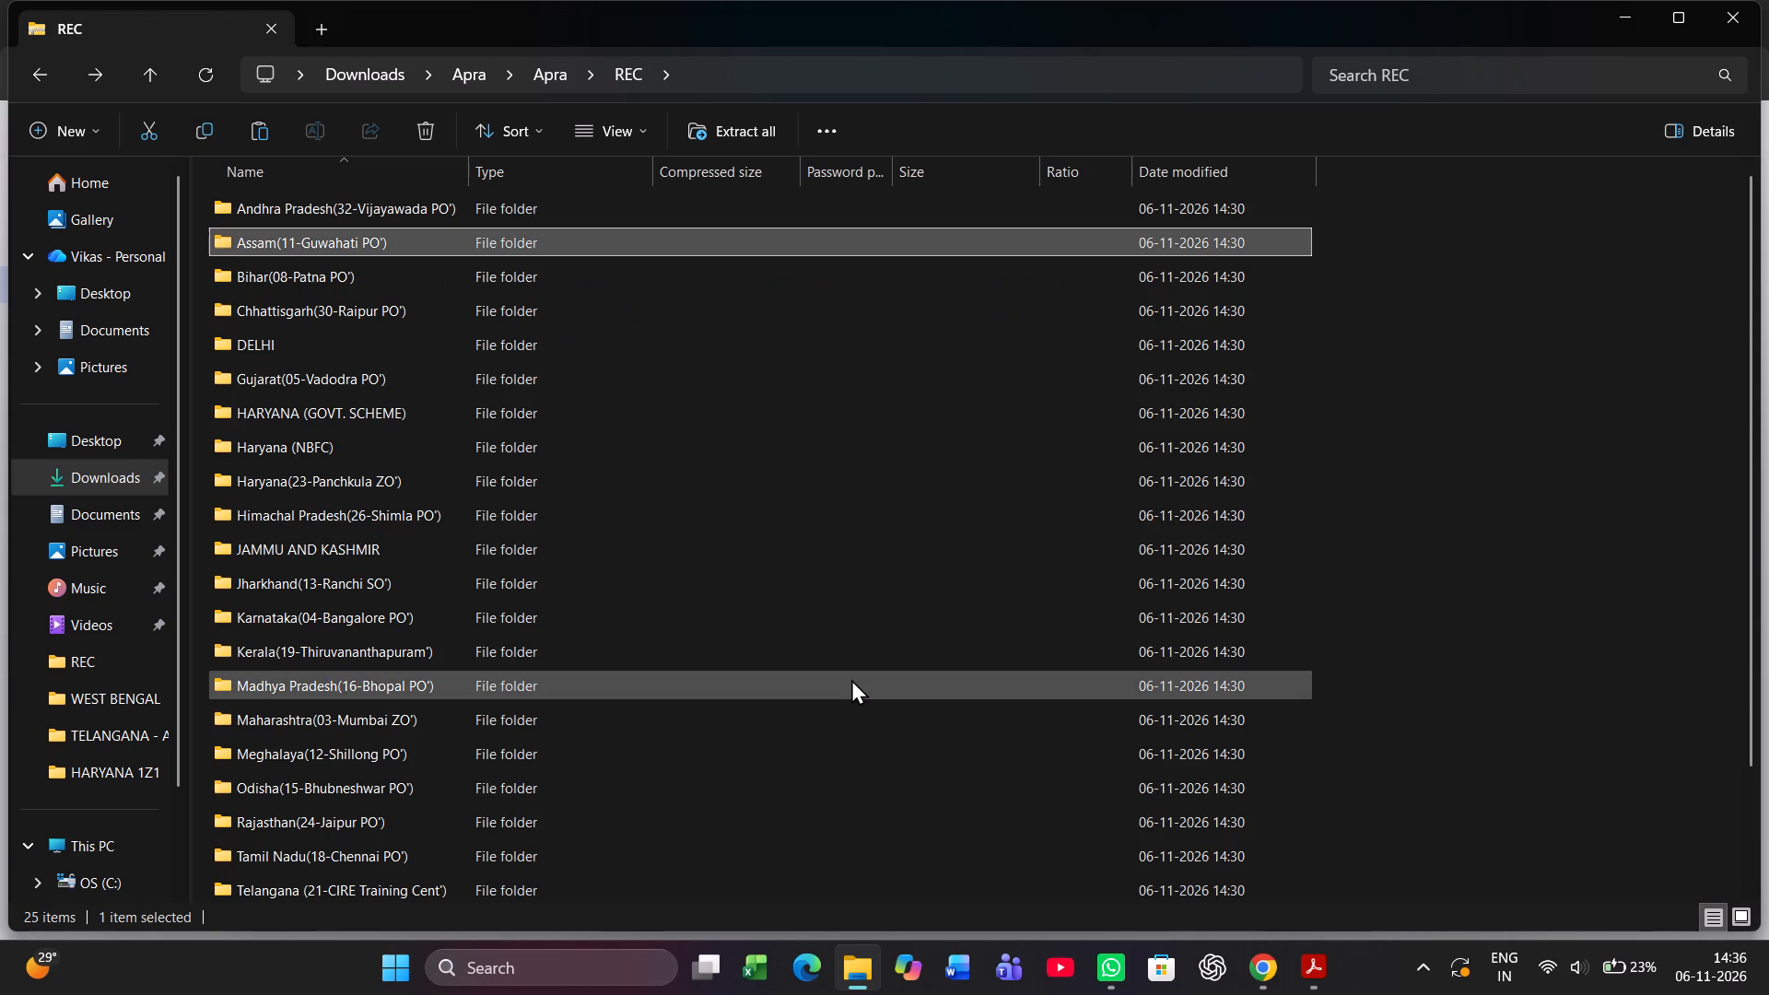
{"action": "key", "text": "Down"}
{"action": "key", "text": "Down"}
{"action": "key", "text": "Up"}
{"action": "key", "text": "Up"}
{"action": "key", "text": "Up"}
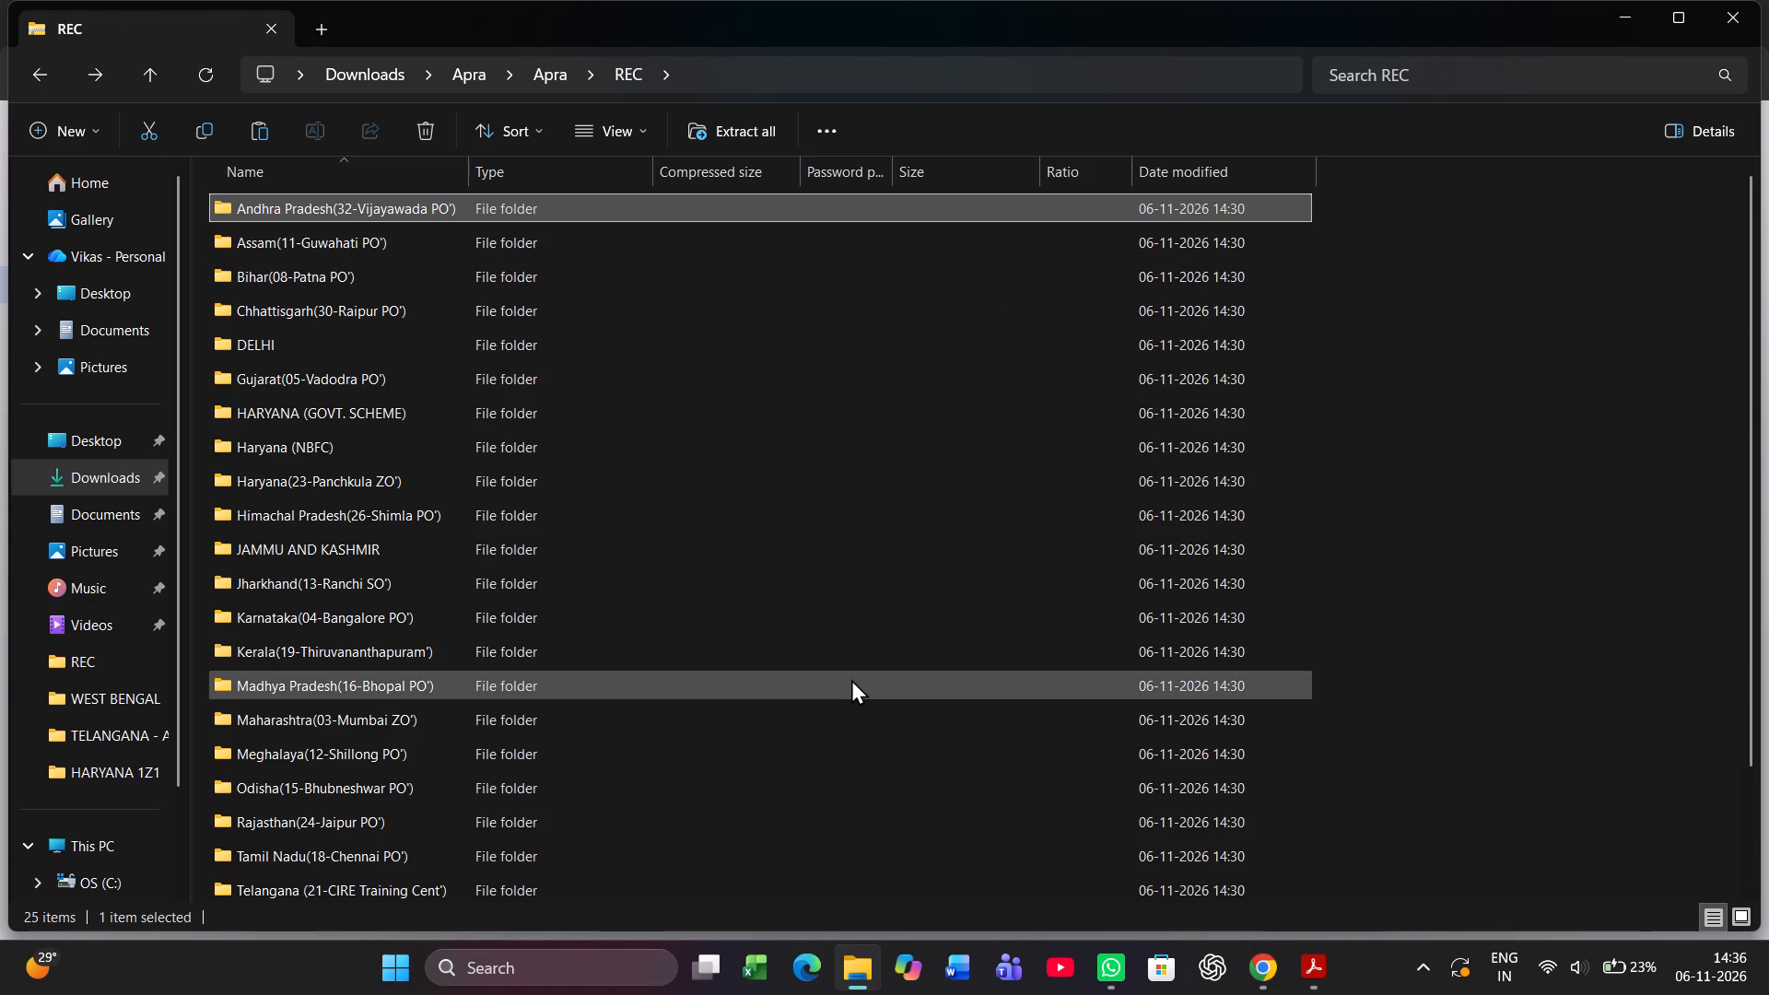
{"action": "key", "text": "BackSpace"}
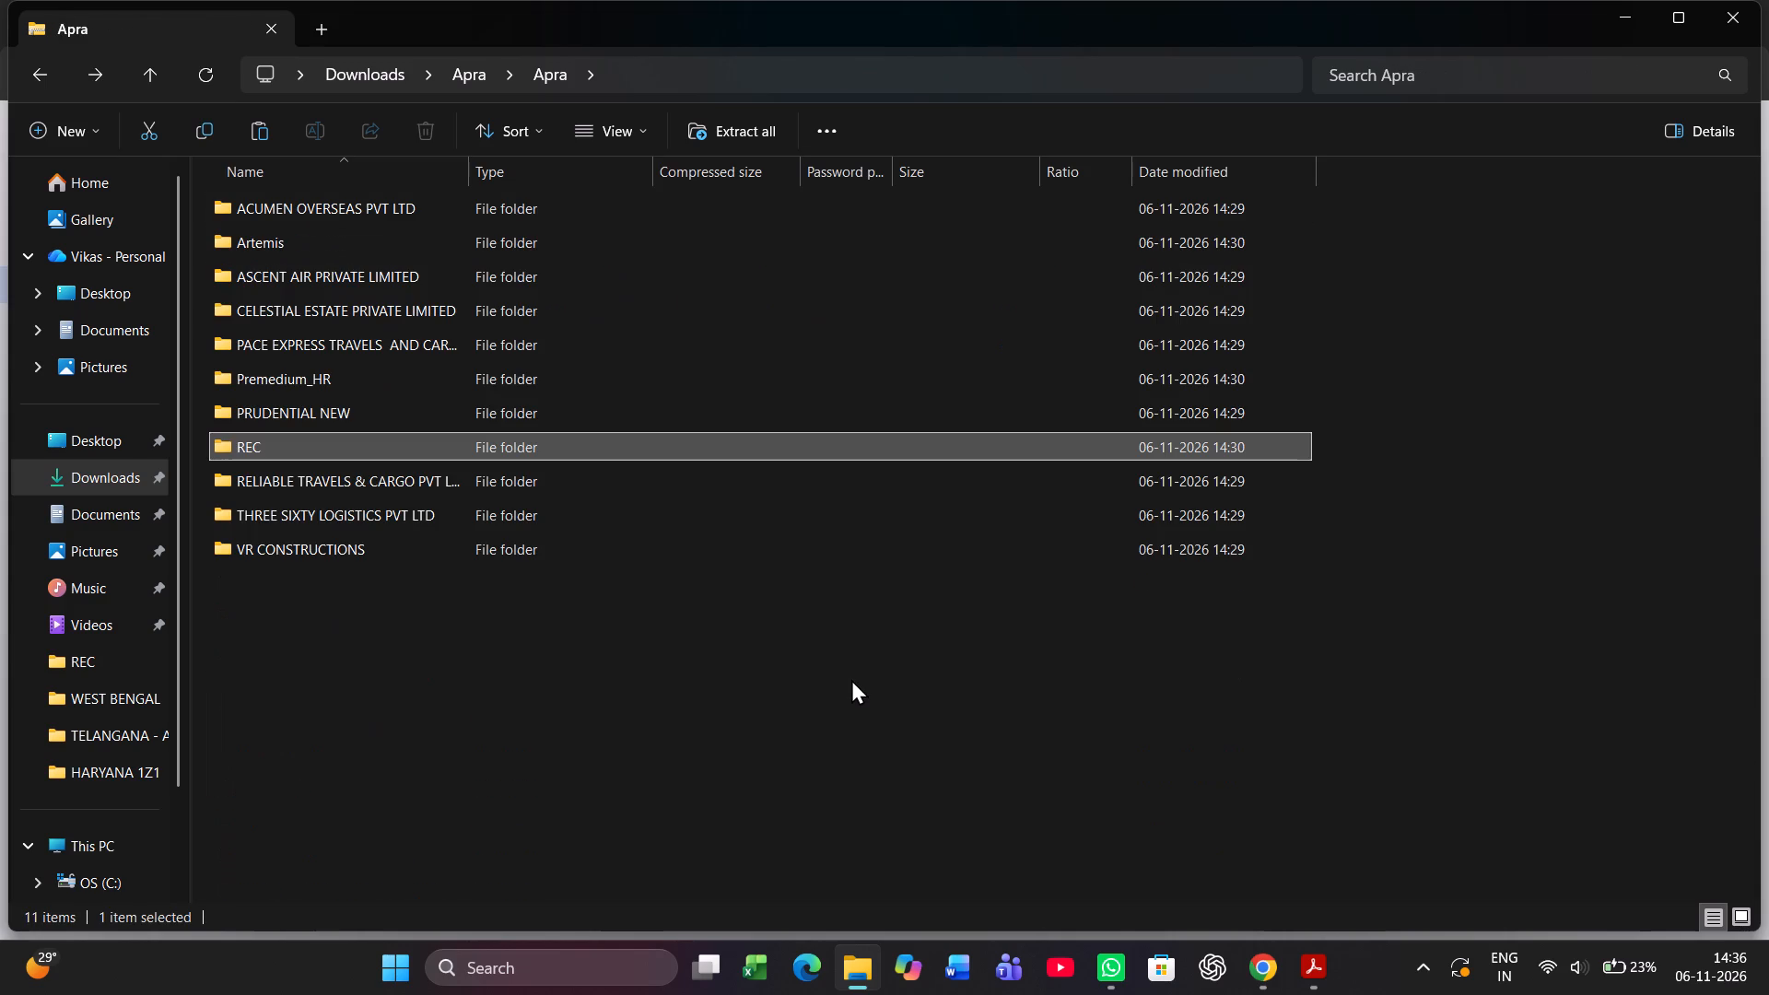
Examine the files in the RELIABLE TRAVELS & CARGO PVT LTD and THREE SIXTY LOGISTICS PVT LTD folders, ending back in the Apra folder.
{"action": "key", "text": "Down"}
{"action": "key", "text": "Return"}
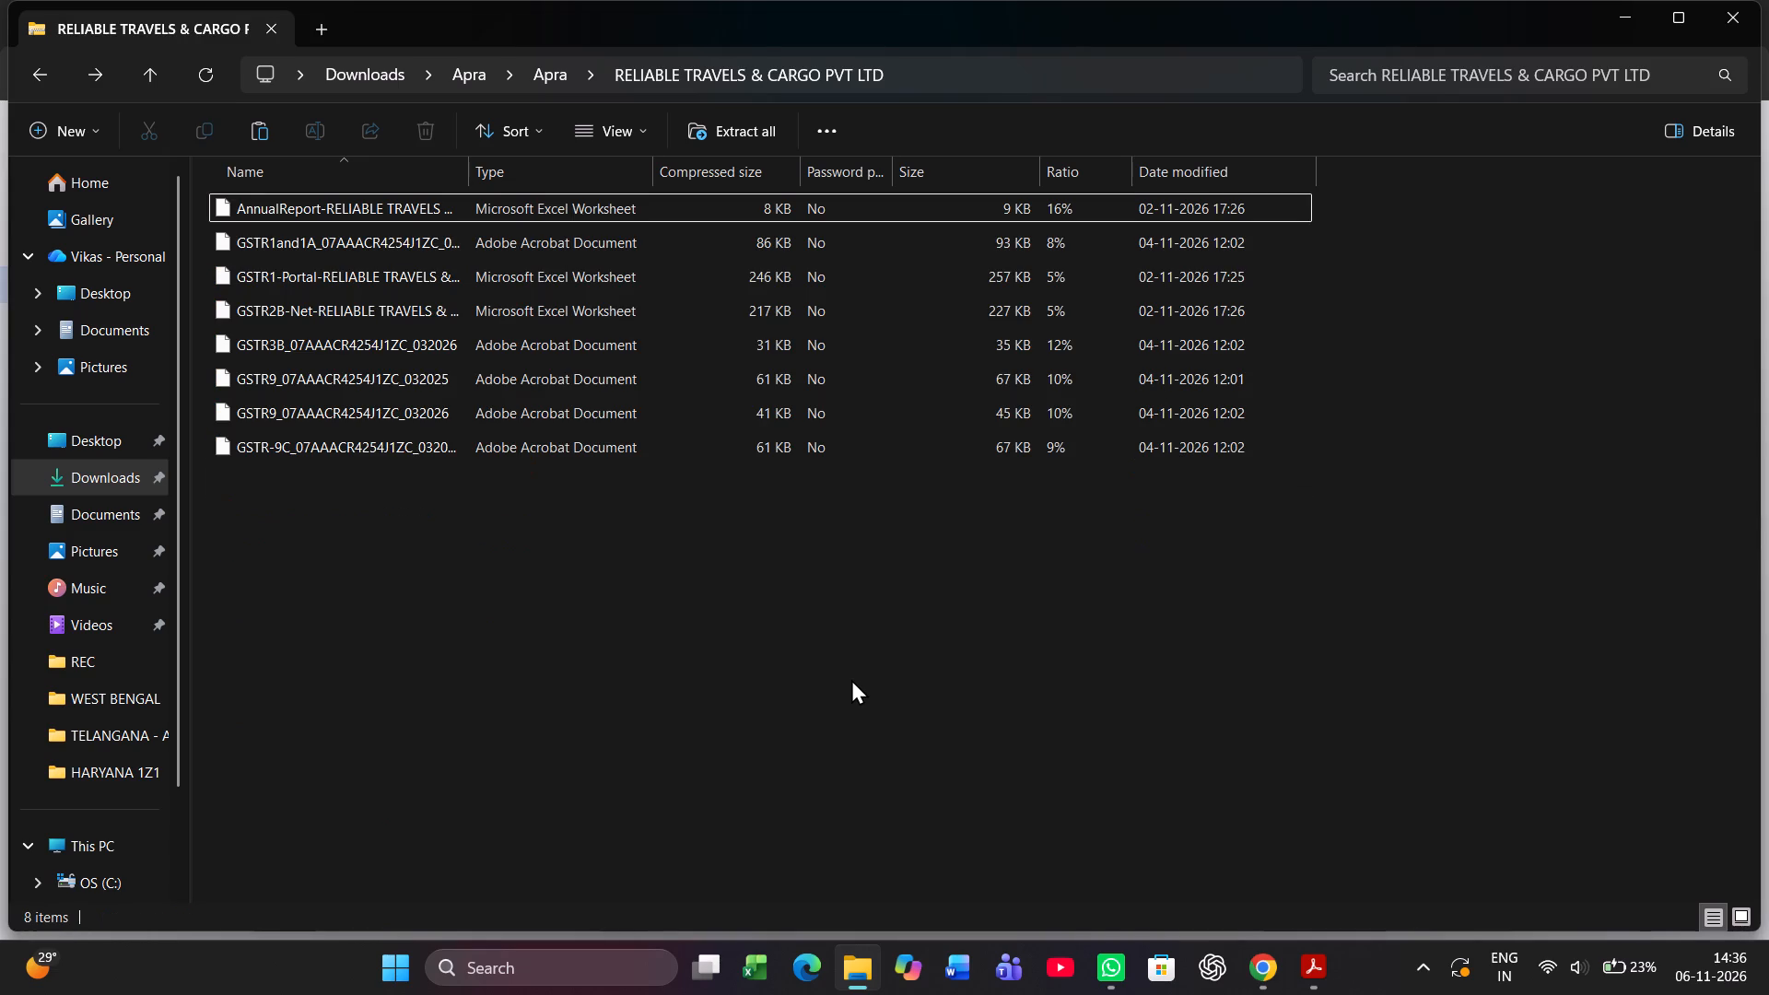
{"action": "key", "text": "BackSpace"}
{"action": "key", "text": "Down"}
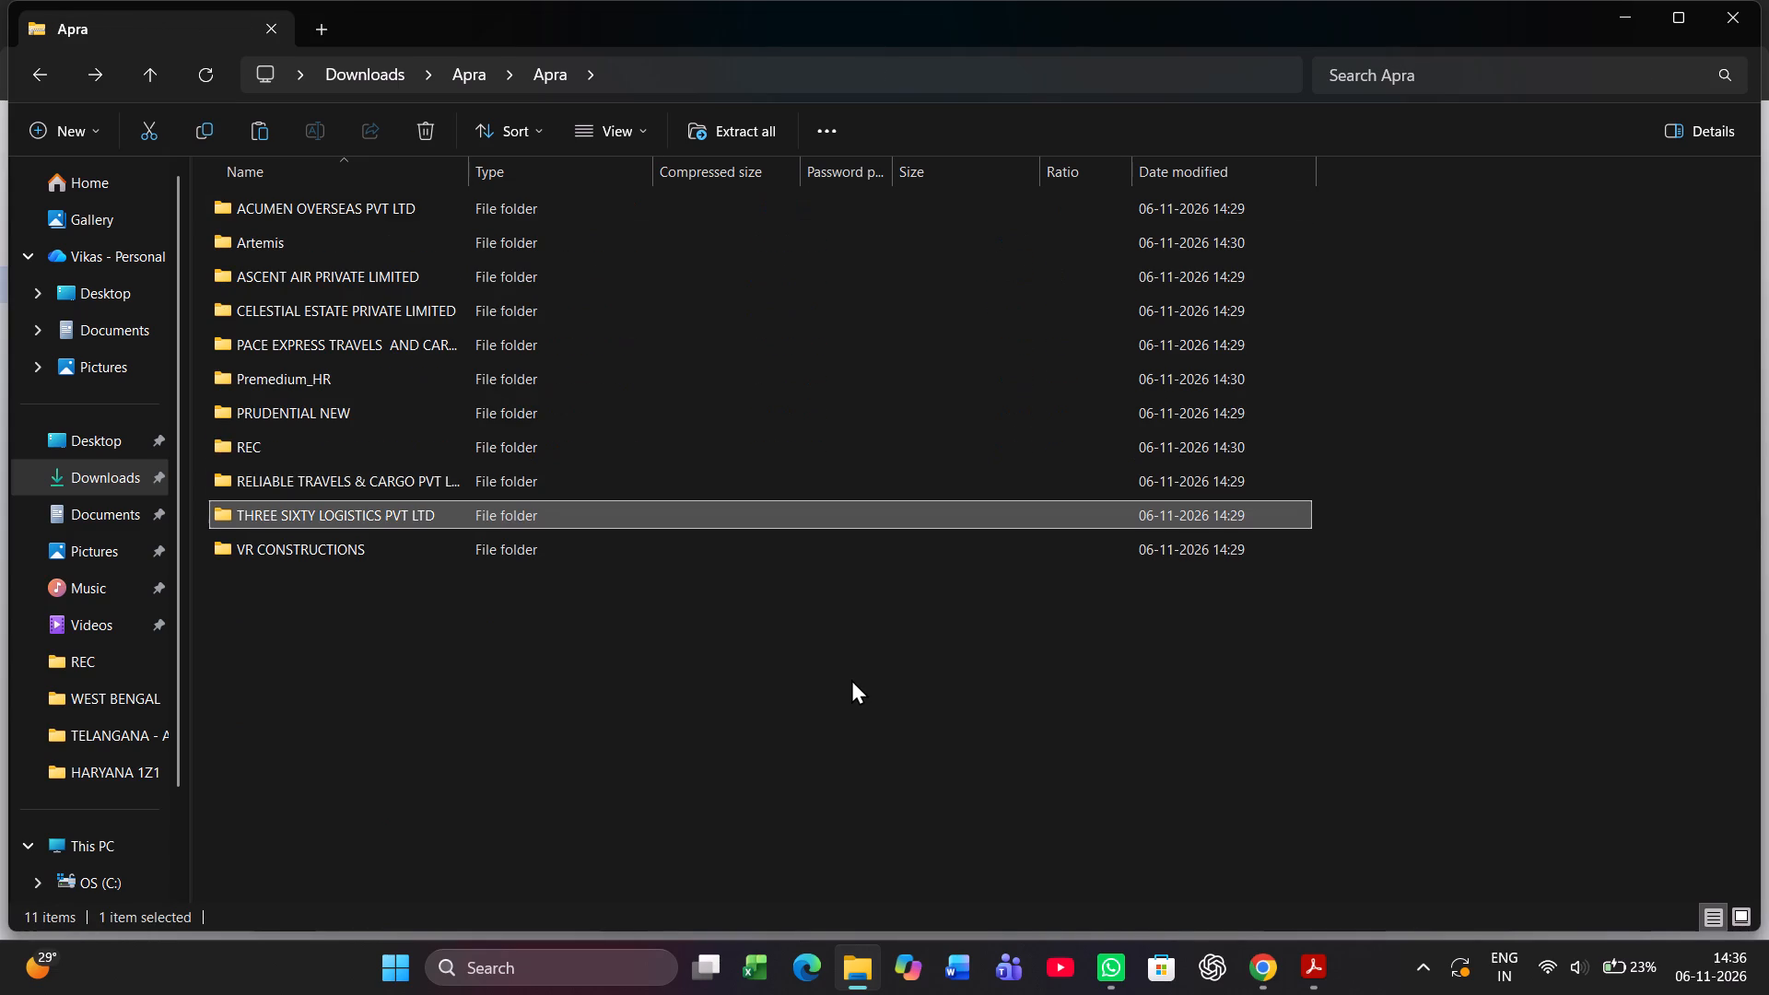
{"action": "key", "text": "Return"}
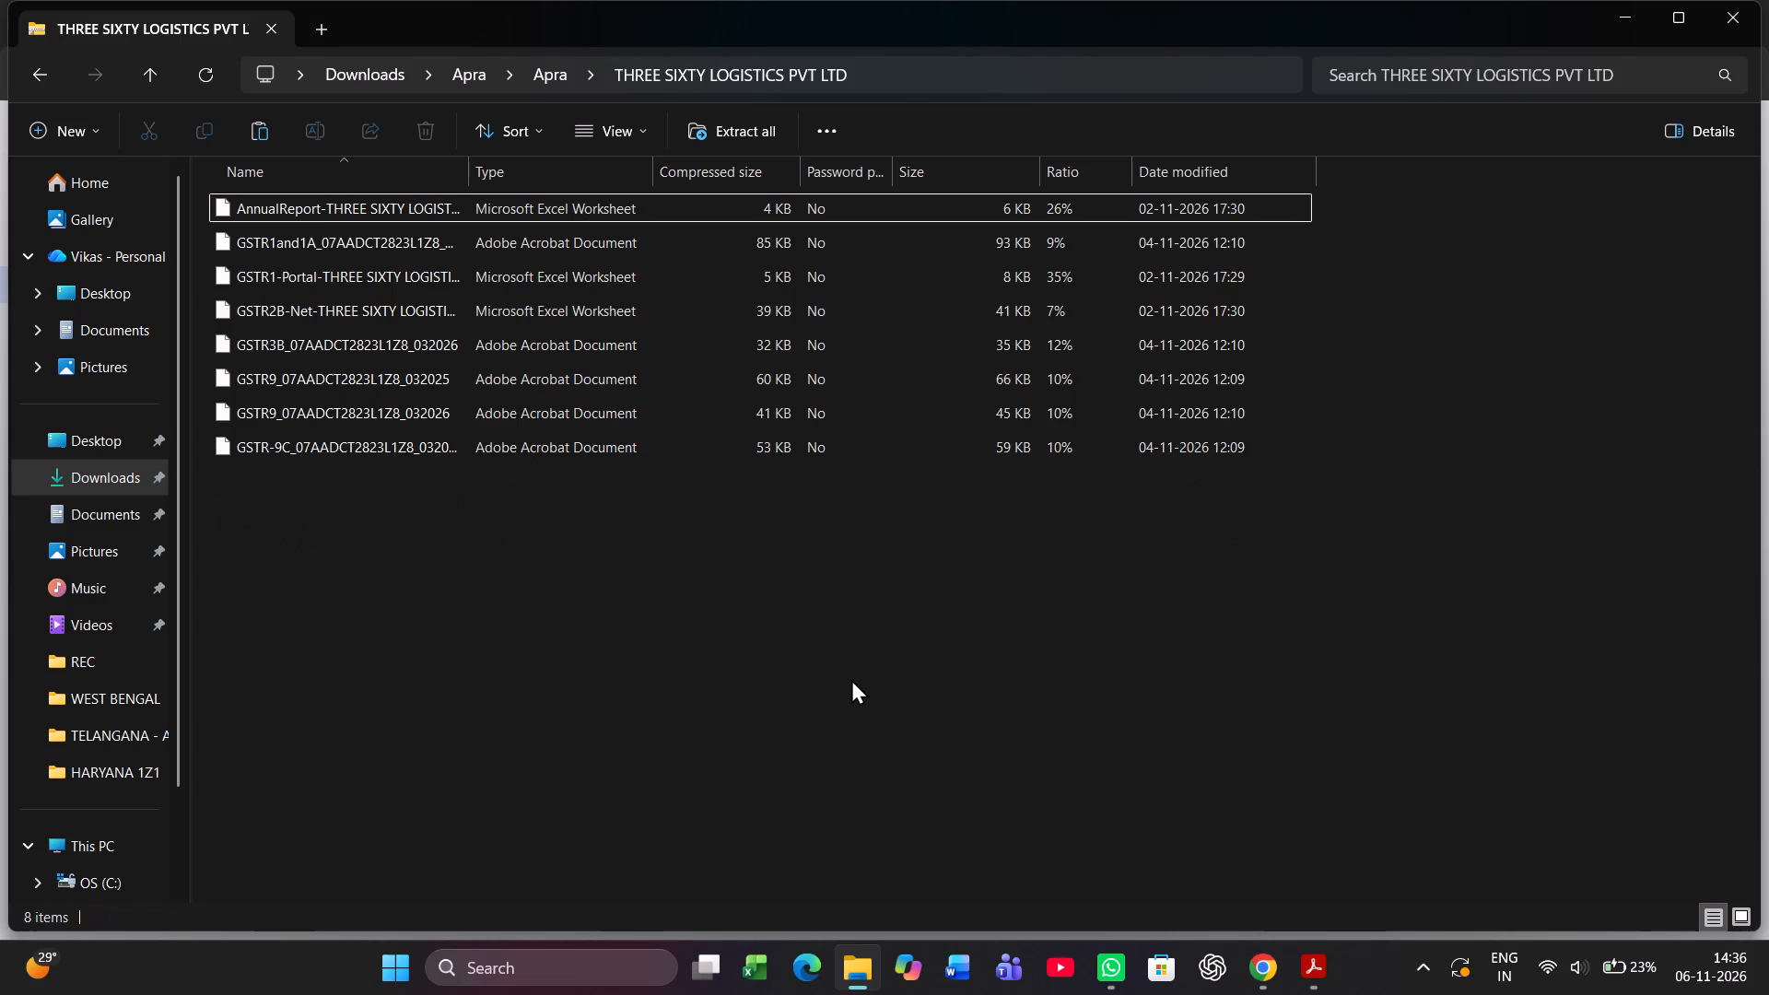
{"action": "key", "text": "BackSpace"}
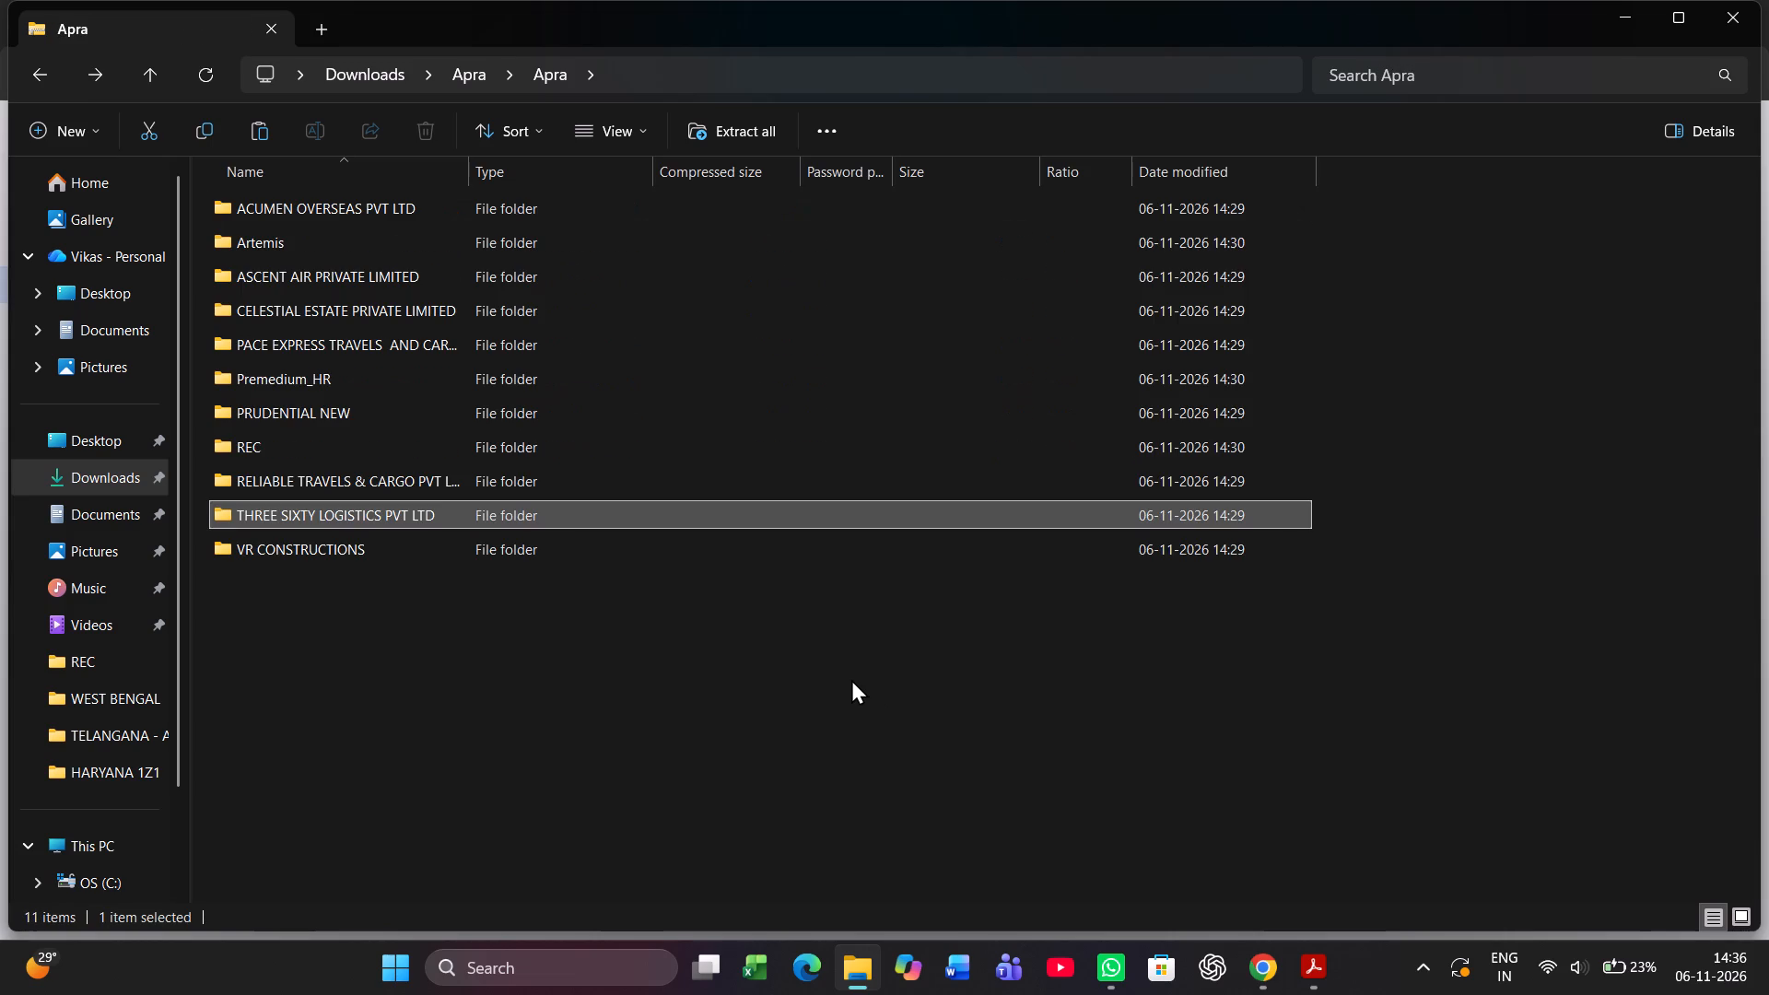
Examine the files in the Bihar and DELHI folders of VR CONSTRUCTIONS, and return to the Apra folder.
{"action": "key", "text": "Down"}
{"action": "key", "text": "Return"}
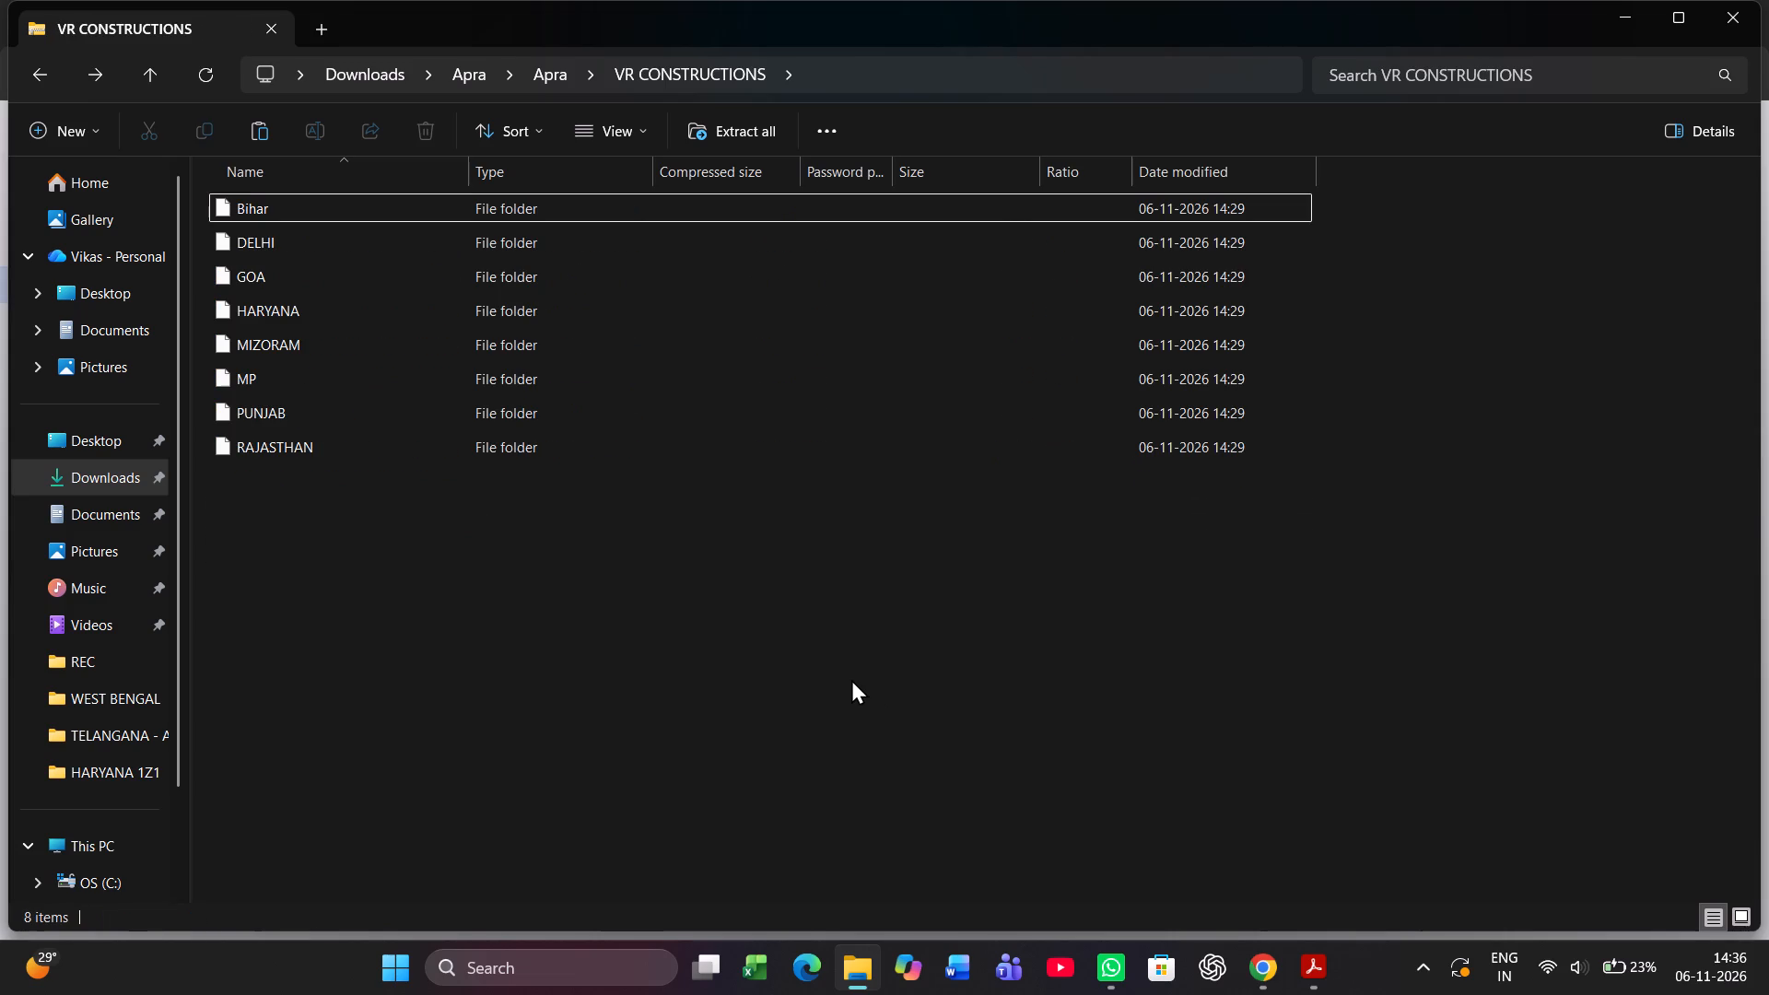
{"action": "key", "text": "Return"}
{"action": "key", "text": "Down"}
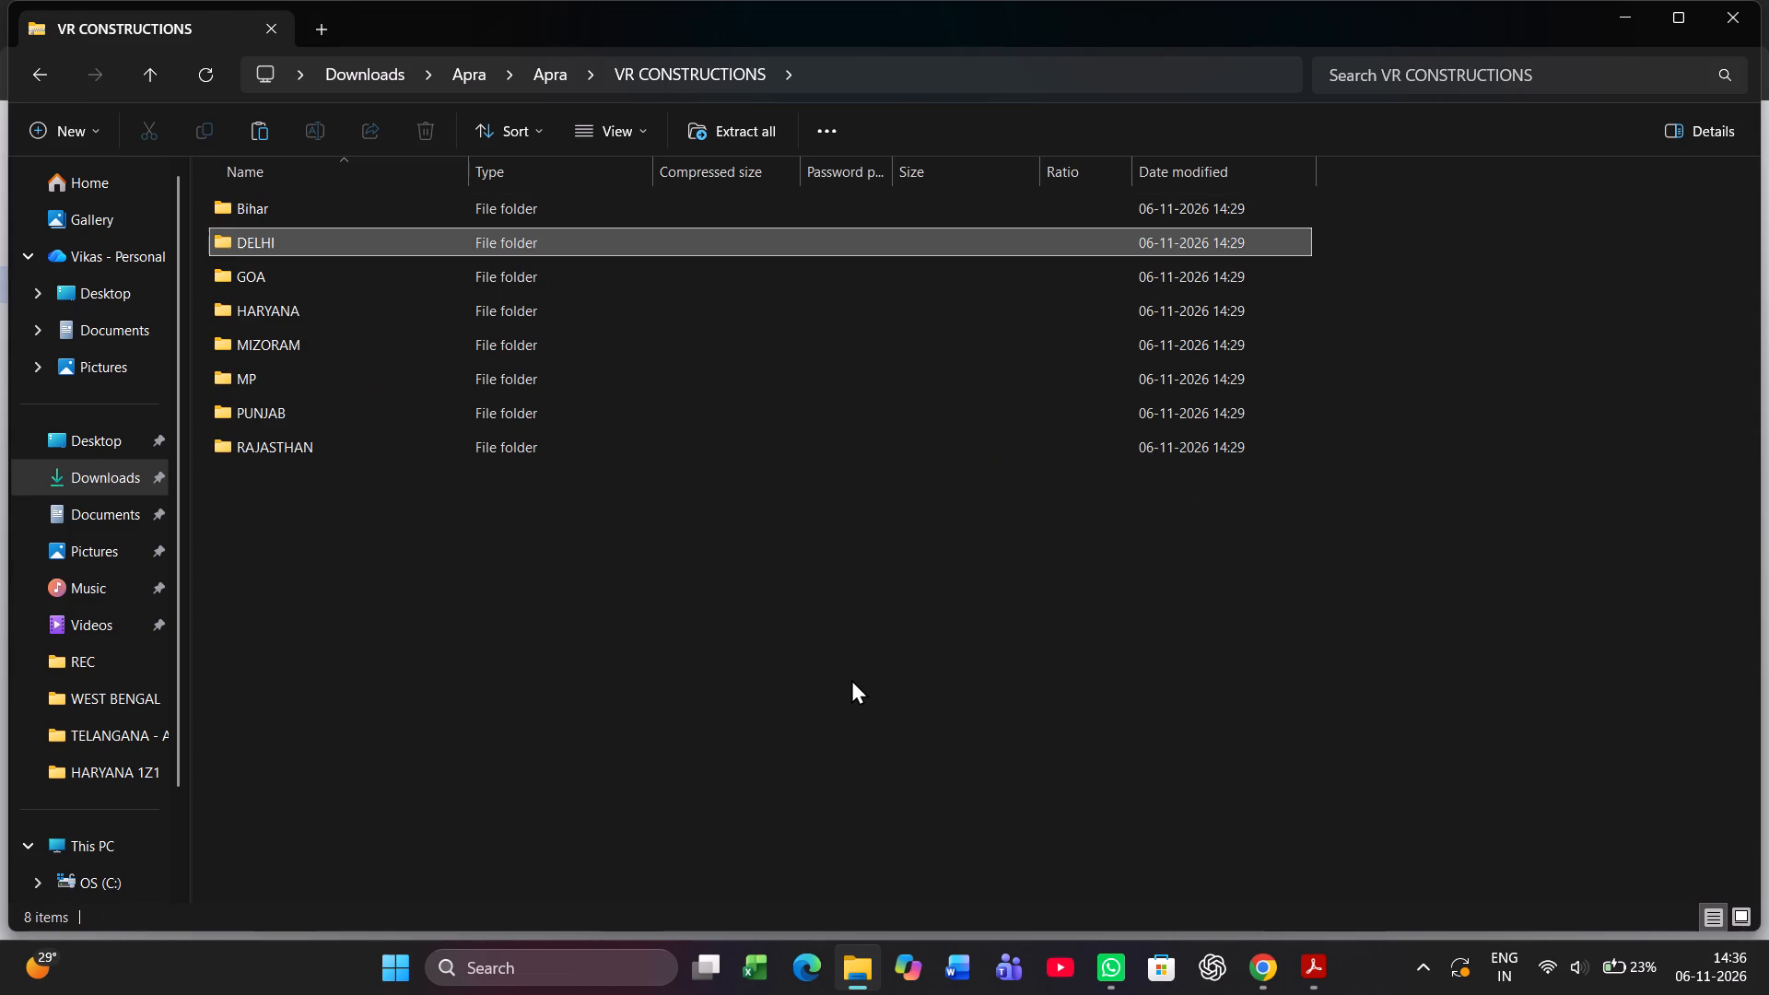
{"action": "key", "text": "Up"}
{"action": "key", "text": "Return"}
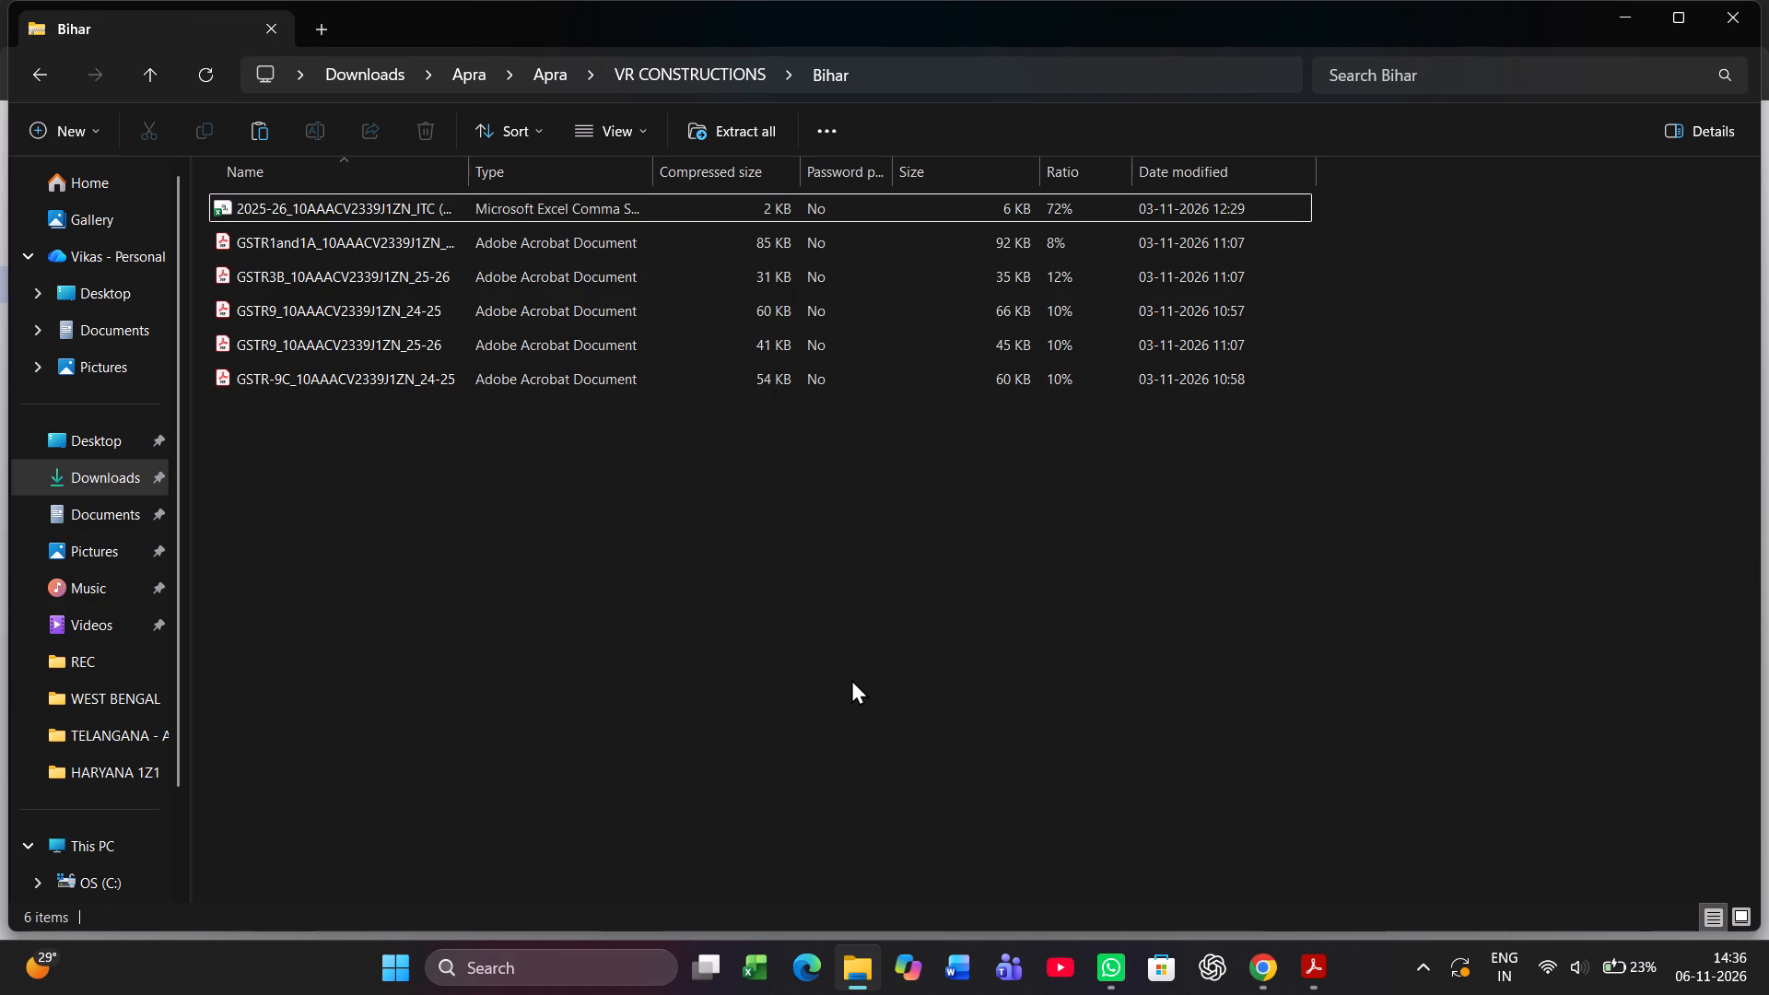
{"action": "key", "text": "BackSpace"}
{"action": "key", "text": "Down"}
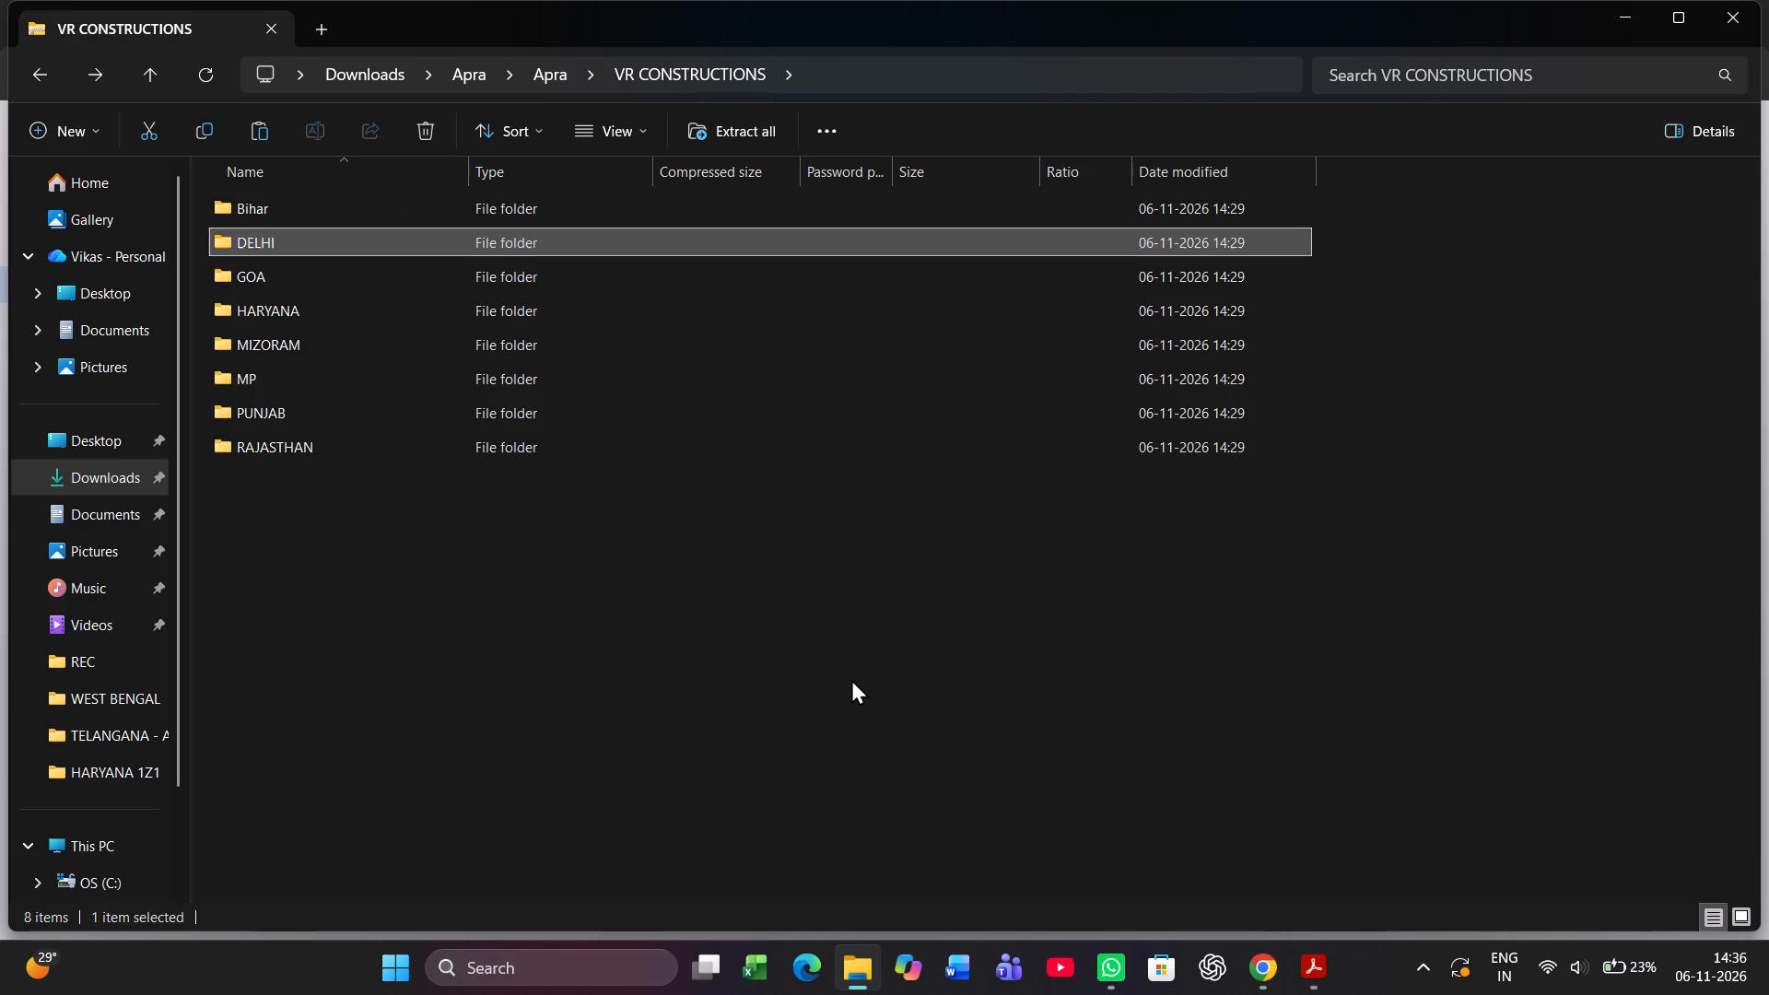
{"action": "key", "text": "Return"}
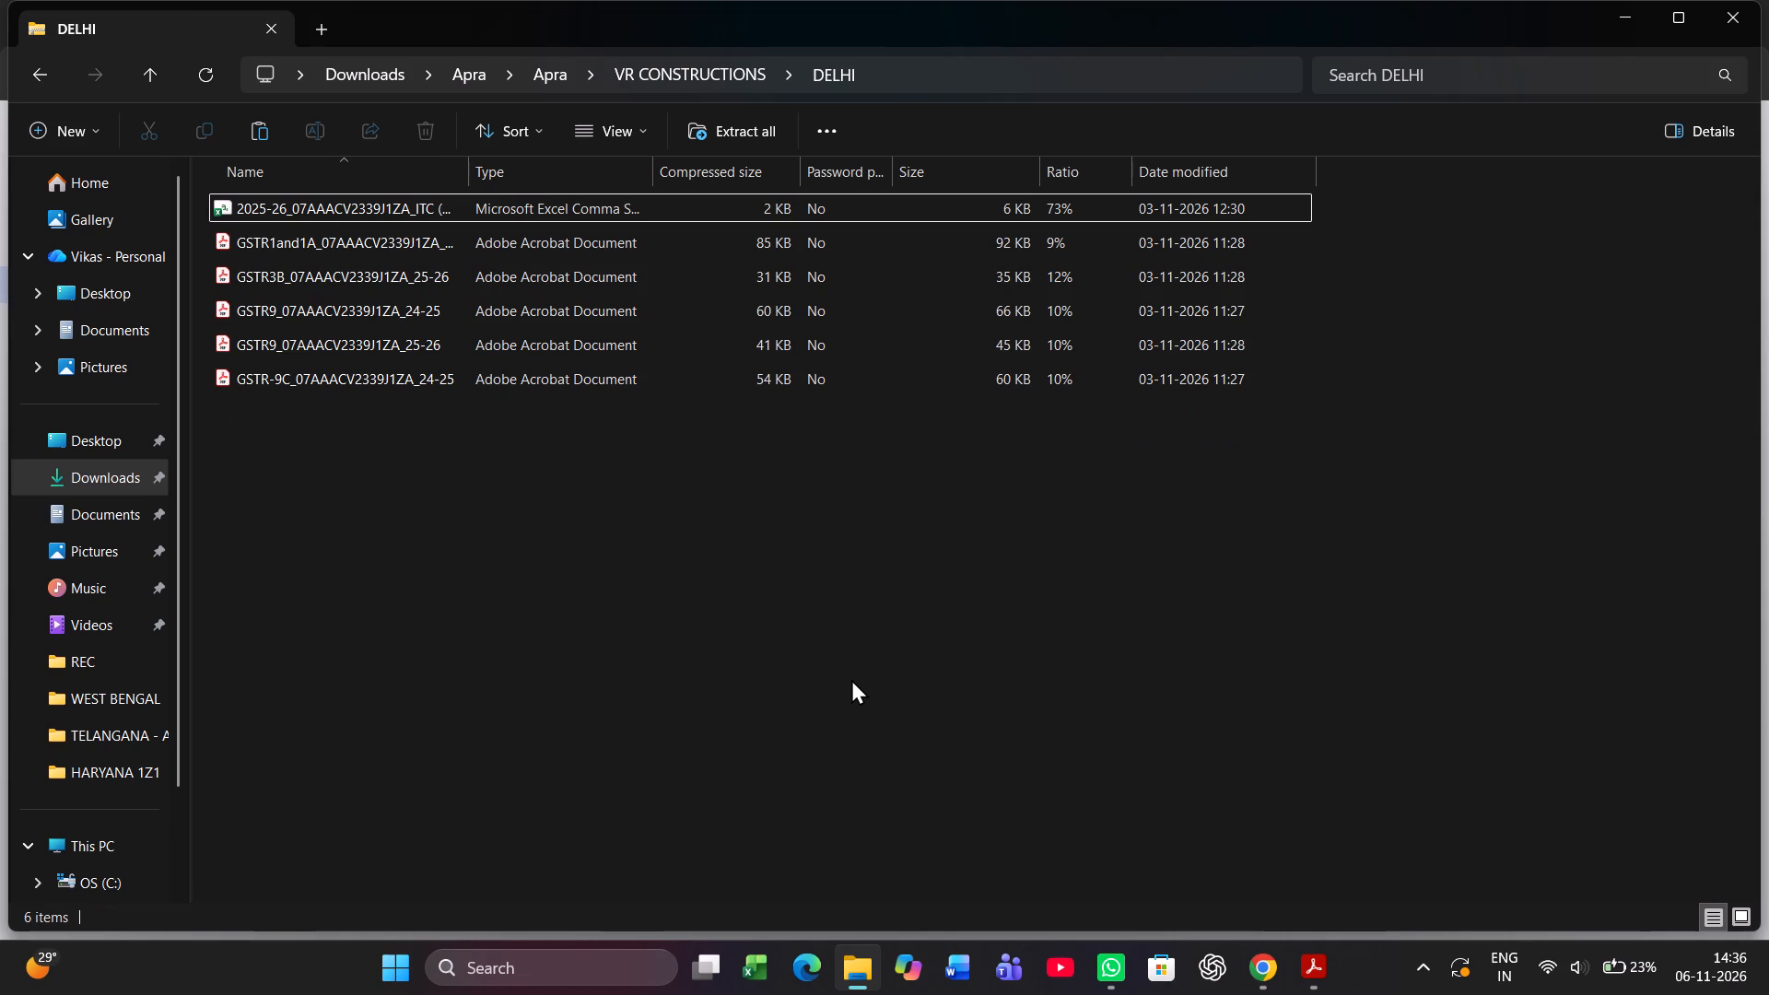
{"action": "key", "text": "BackSpace"}
{"action": "key", "text": "BackSpace"}
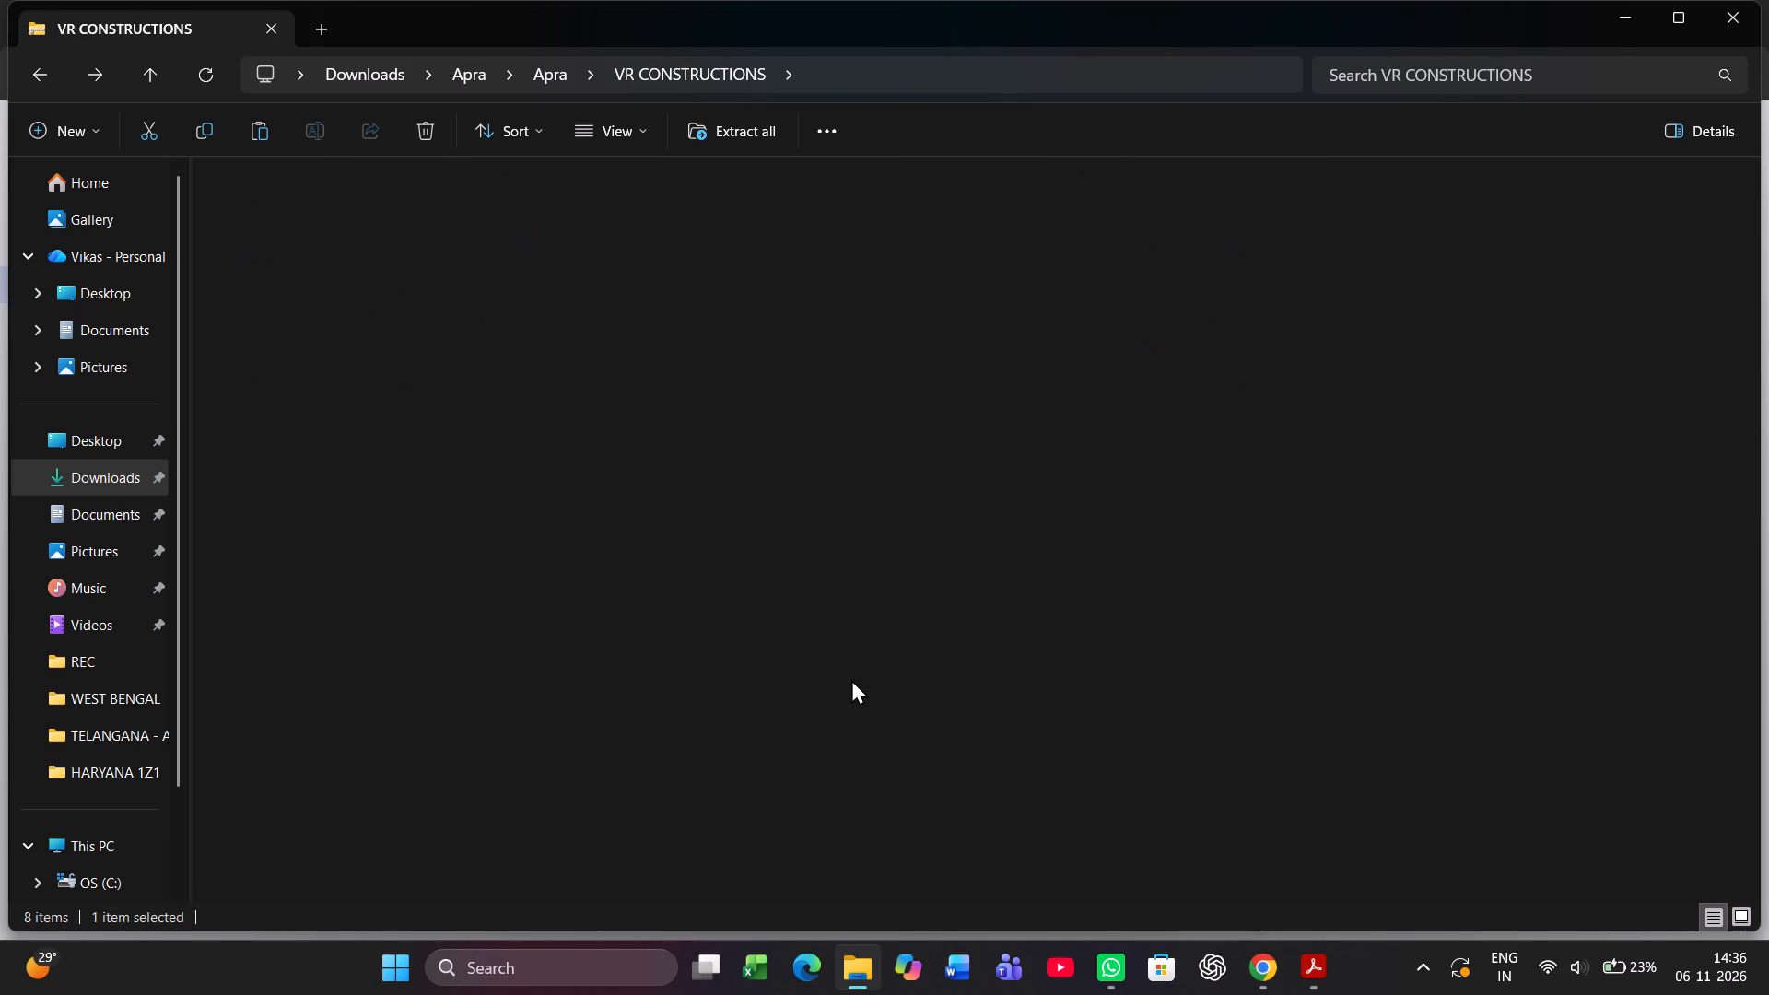
Examine the files in the DELHI 3ZI folder of ACUMEN OVERSEAS PVT LTD, ending back at that company's state folders.
{"action": "key", "text": "Up"}
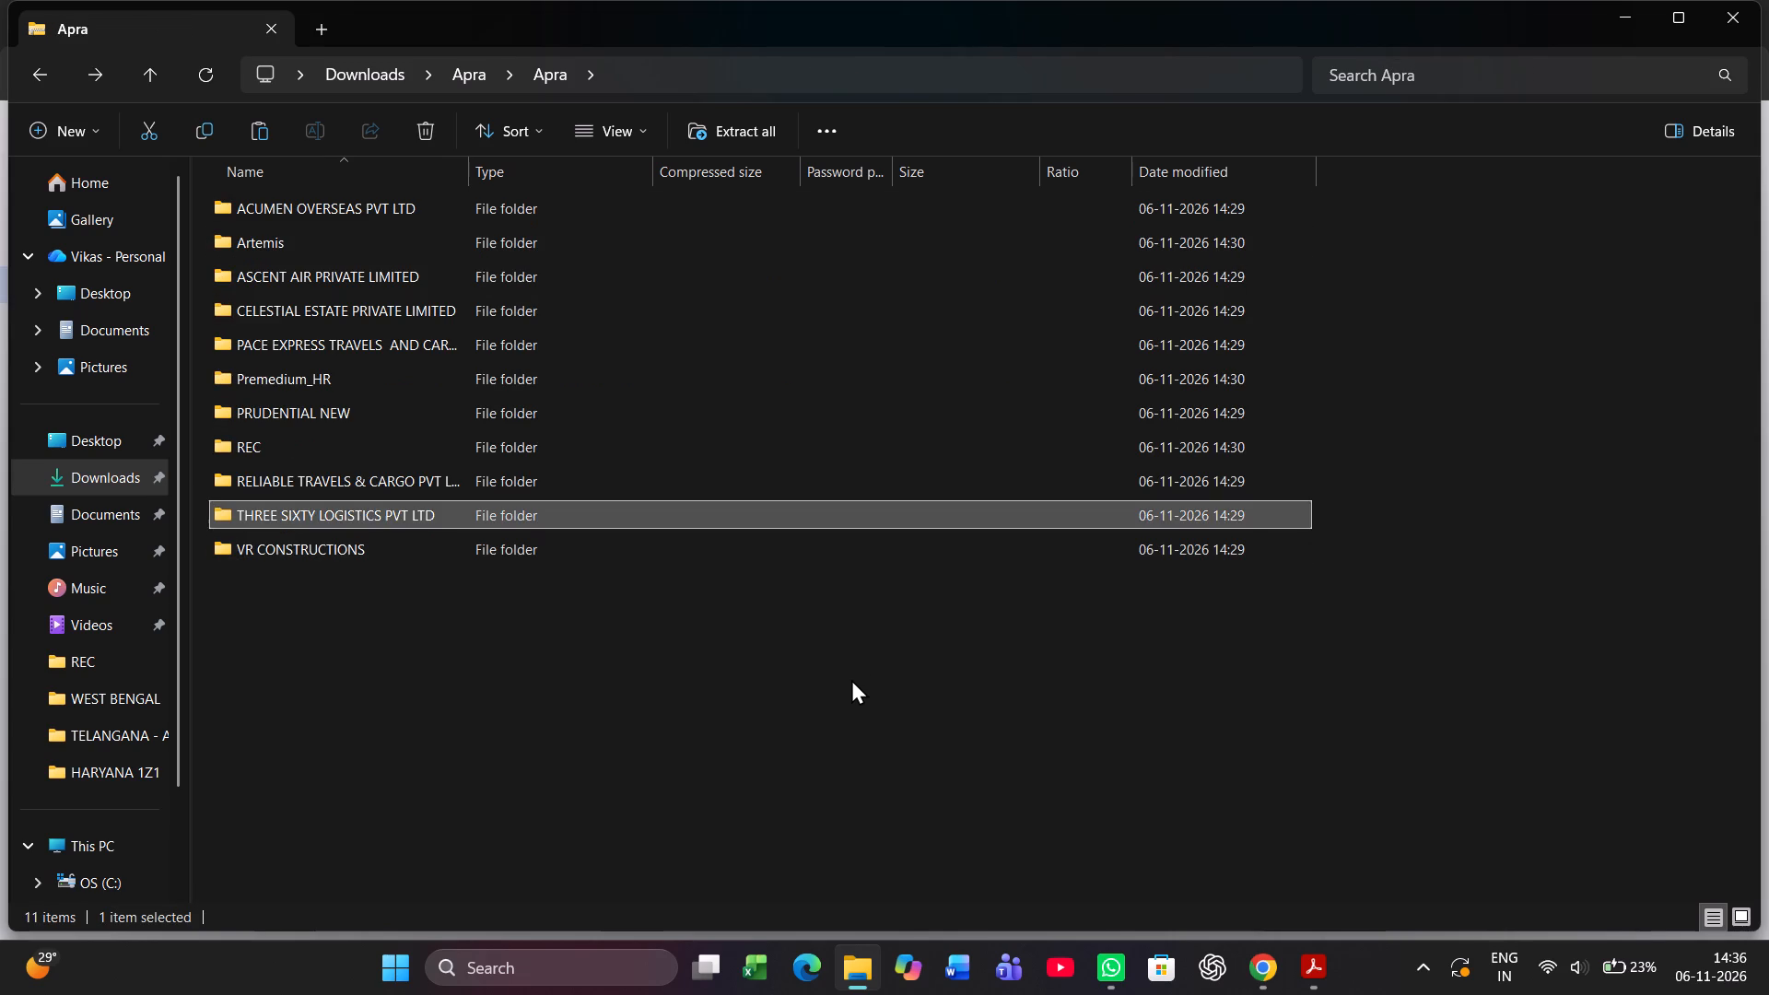
{"action": "key", "text": "Up"}
{"action": "key", "text": "Up"}
{"action": "key", "text": "Up"}
{"action": "key", "text": "Up"}
{"action": "key", "text": "Up"}
{"action": "key", "text": "Up"}
{"action": "key", "text": "Up"}
{"action": "key", "text": "Up"}
{"action": "key", "text": "Up"}
{"action": "key", "text": "Up"}
{"action": "key", "text": "Up"}
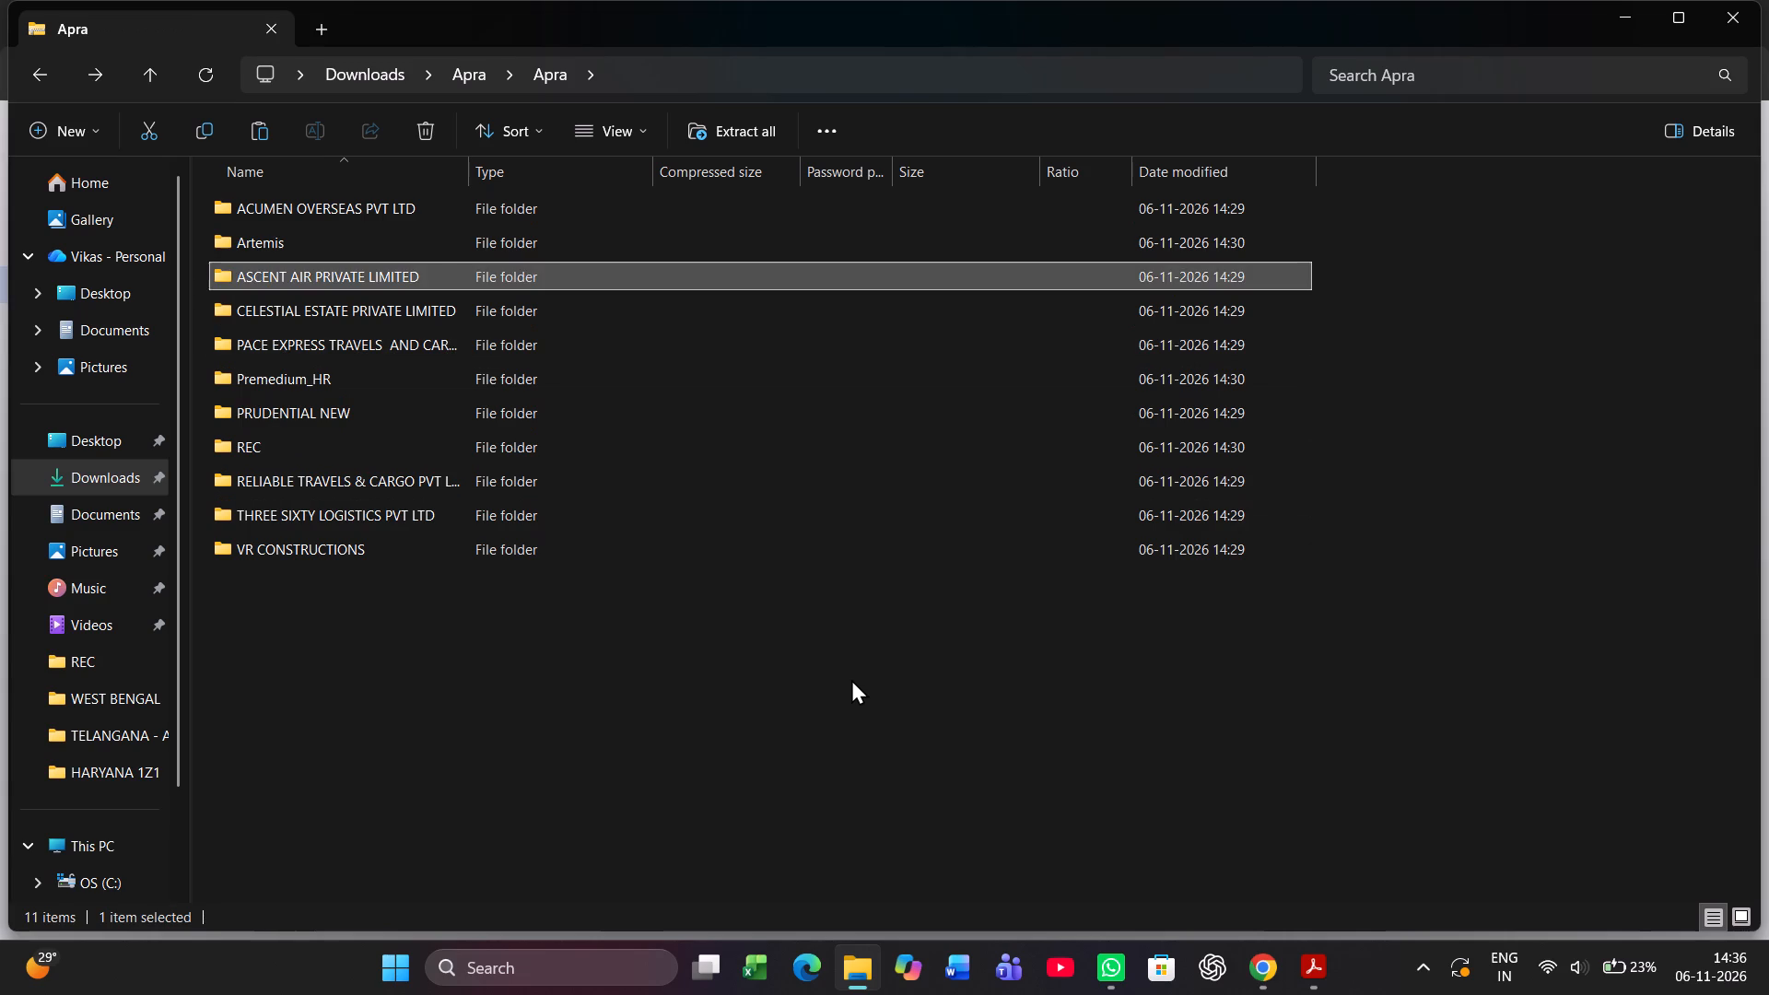
{"action": "key", "text": "Return"}
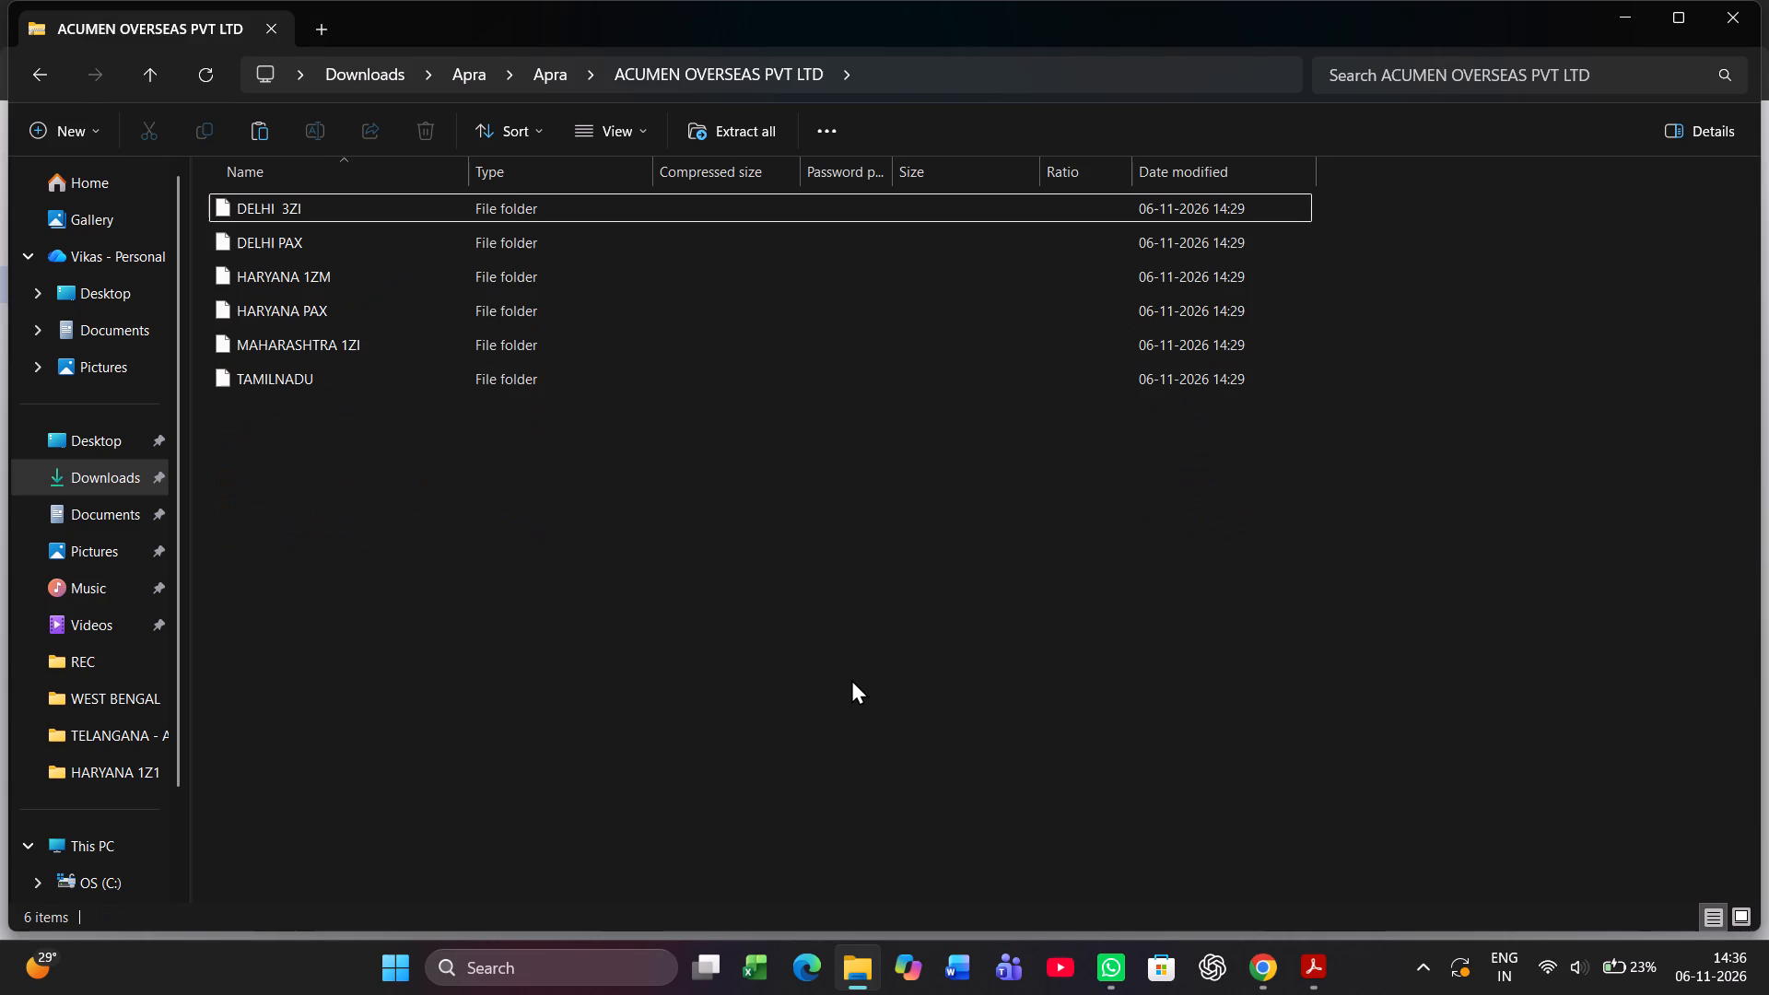
{"action": "key", "text": "Return"}
{"action": "key", "text": "Down"}
{"action": "key", "text": "Up"}
{"action": "key", "text": "Return"}
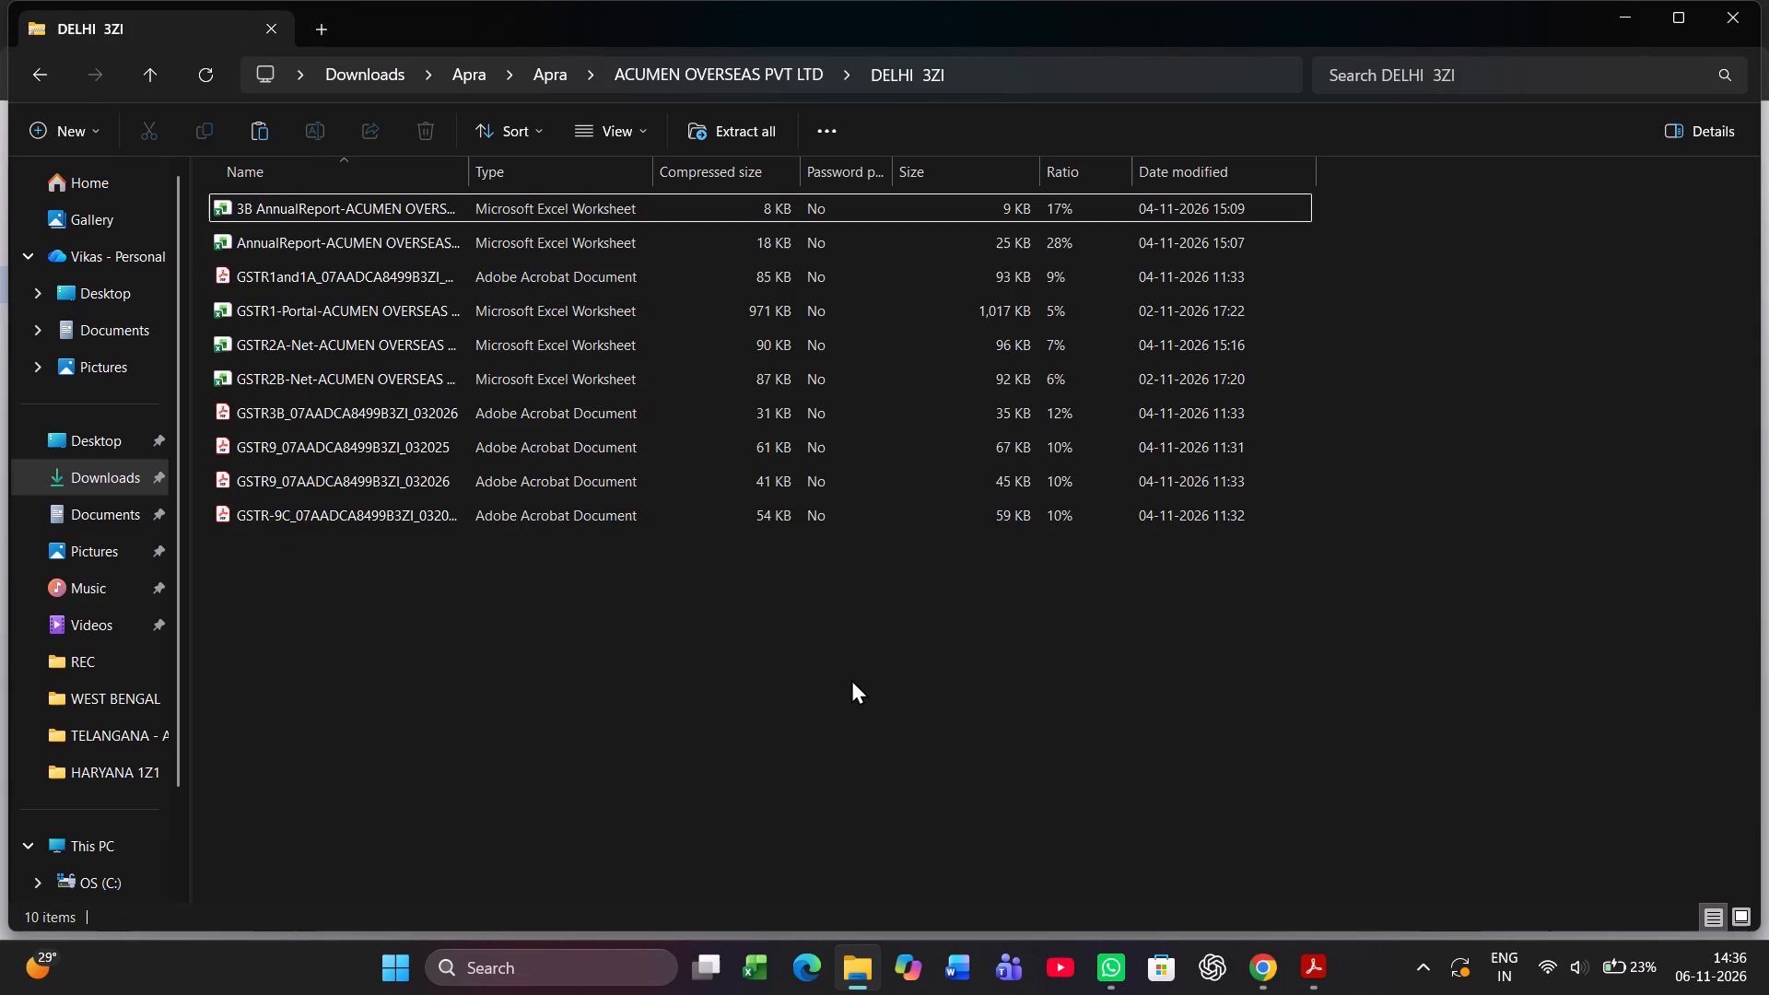
{"action": "key", "text": "BackSpace"}
Examine the files in the DELHI PAX and HARYANA 1ZM folders, returning to the ACUMEN OVERSEAS PVT LTD folder.
{"action": "key", "text": "Down"}
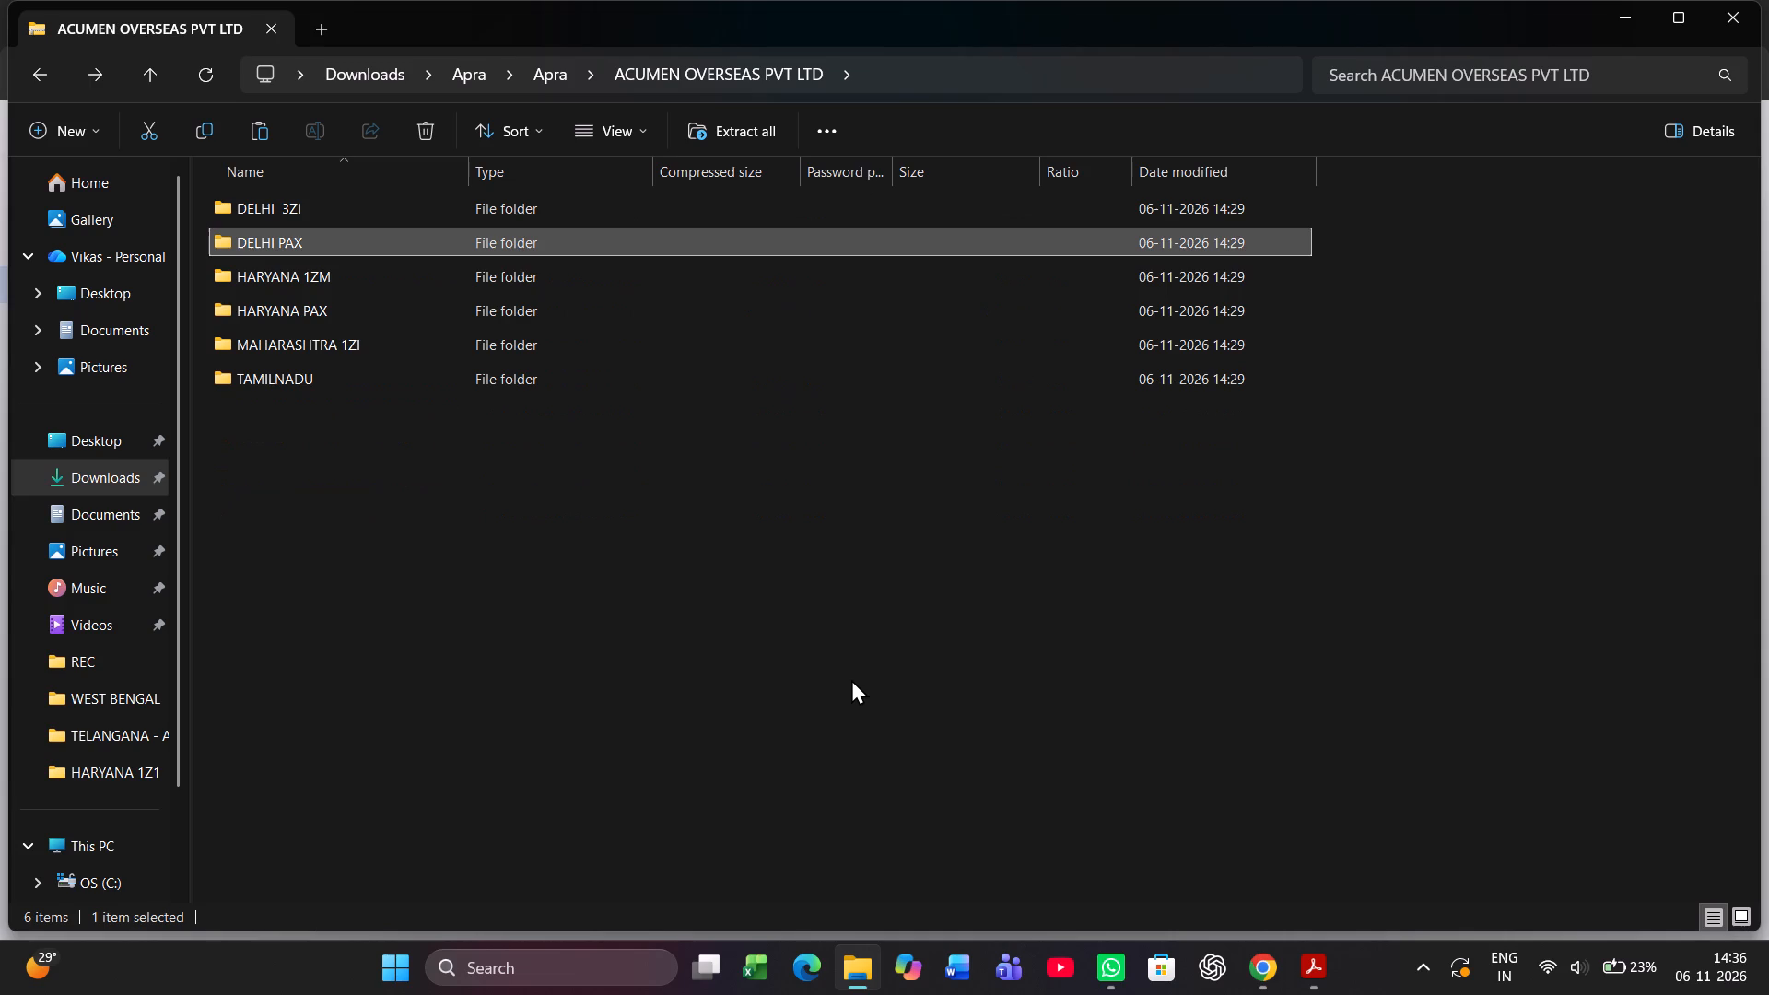
{"action": "key", "text": "Return"}
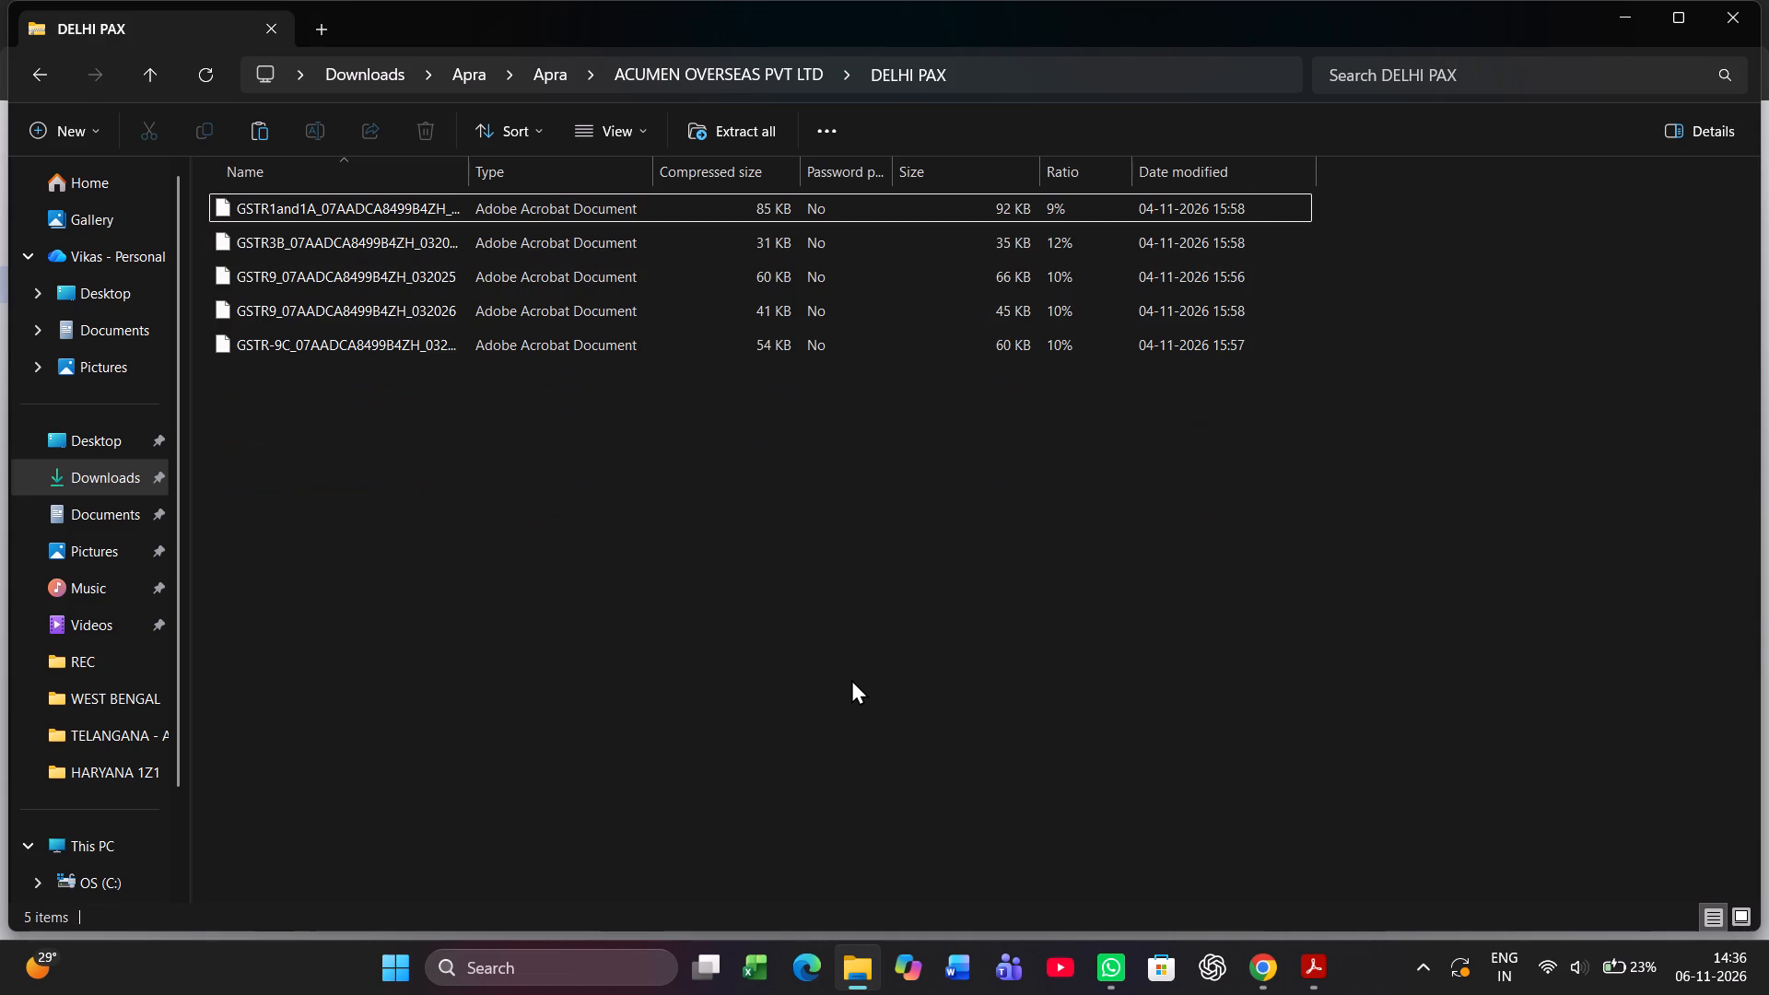
{"action": "key", "text": "BackSpace"}
{"action": "key", "text": "Down"}
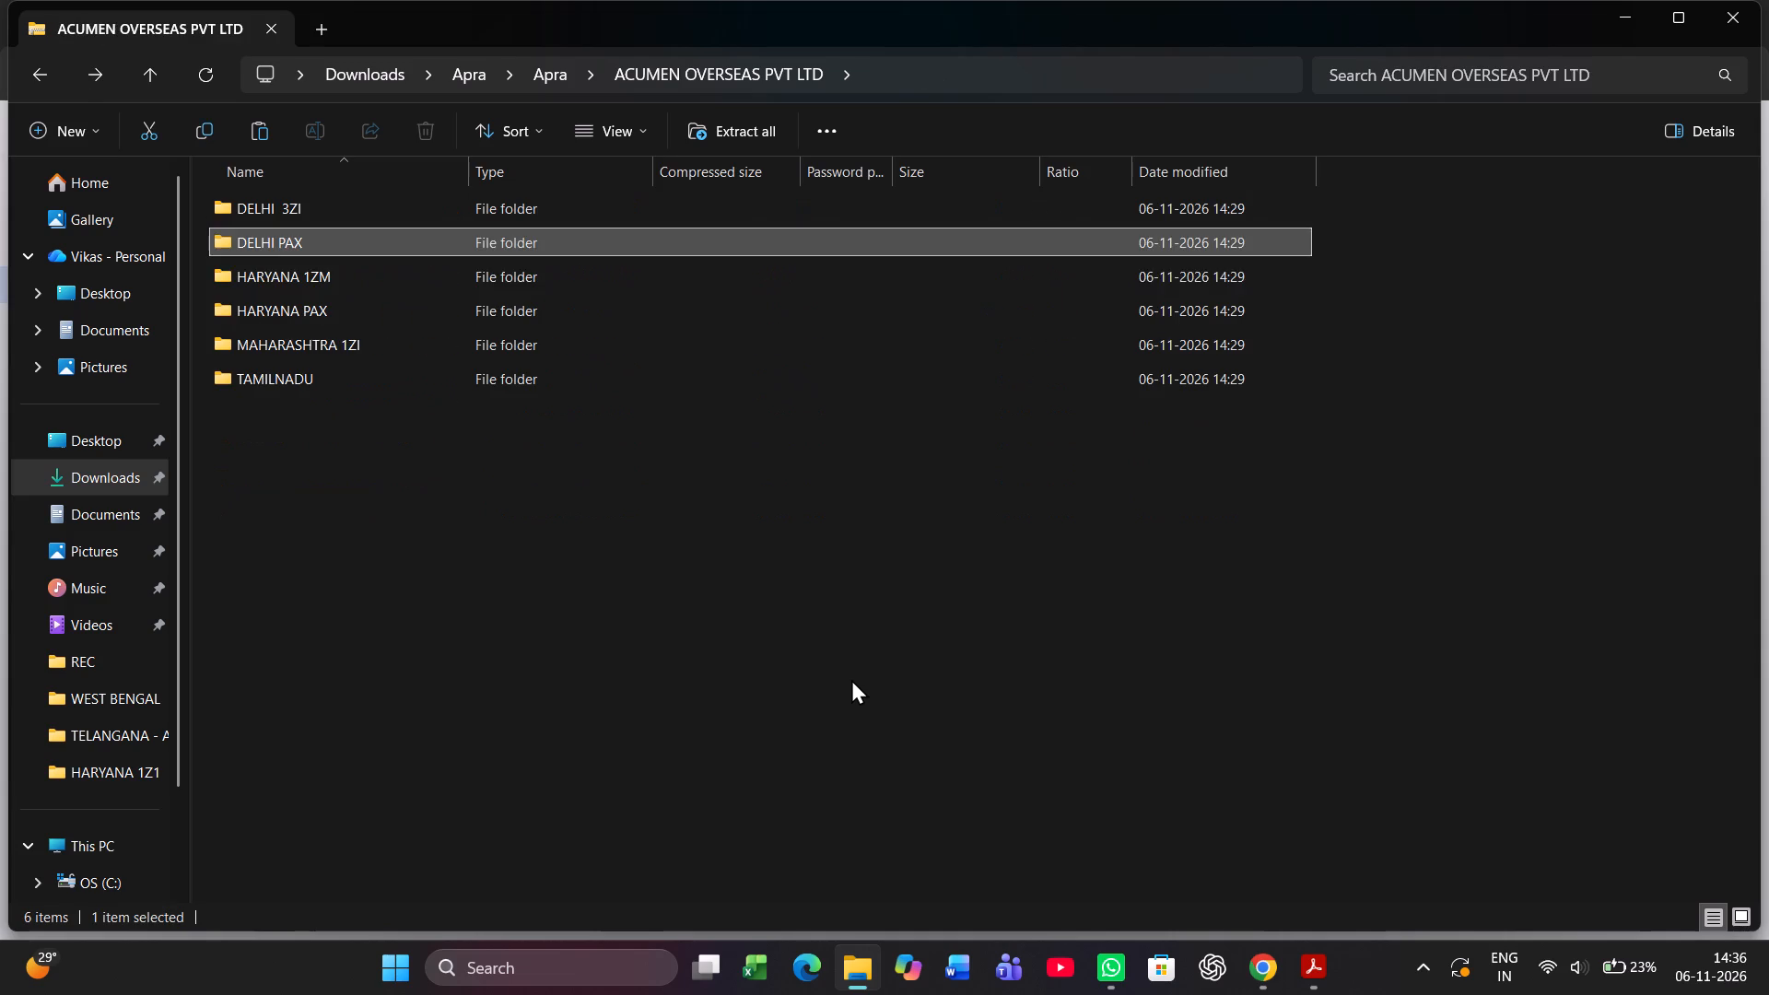
{"action": "key", "text": "Return"}
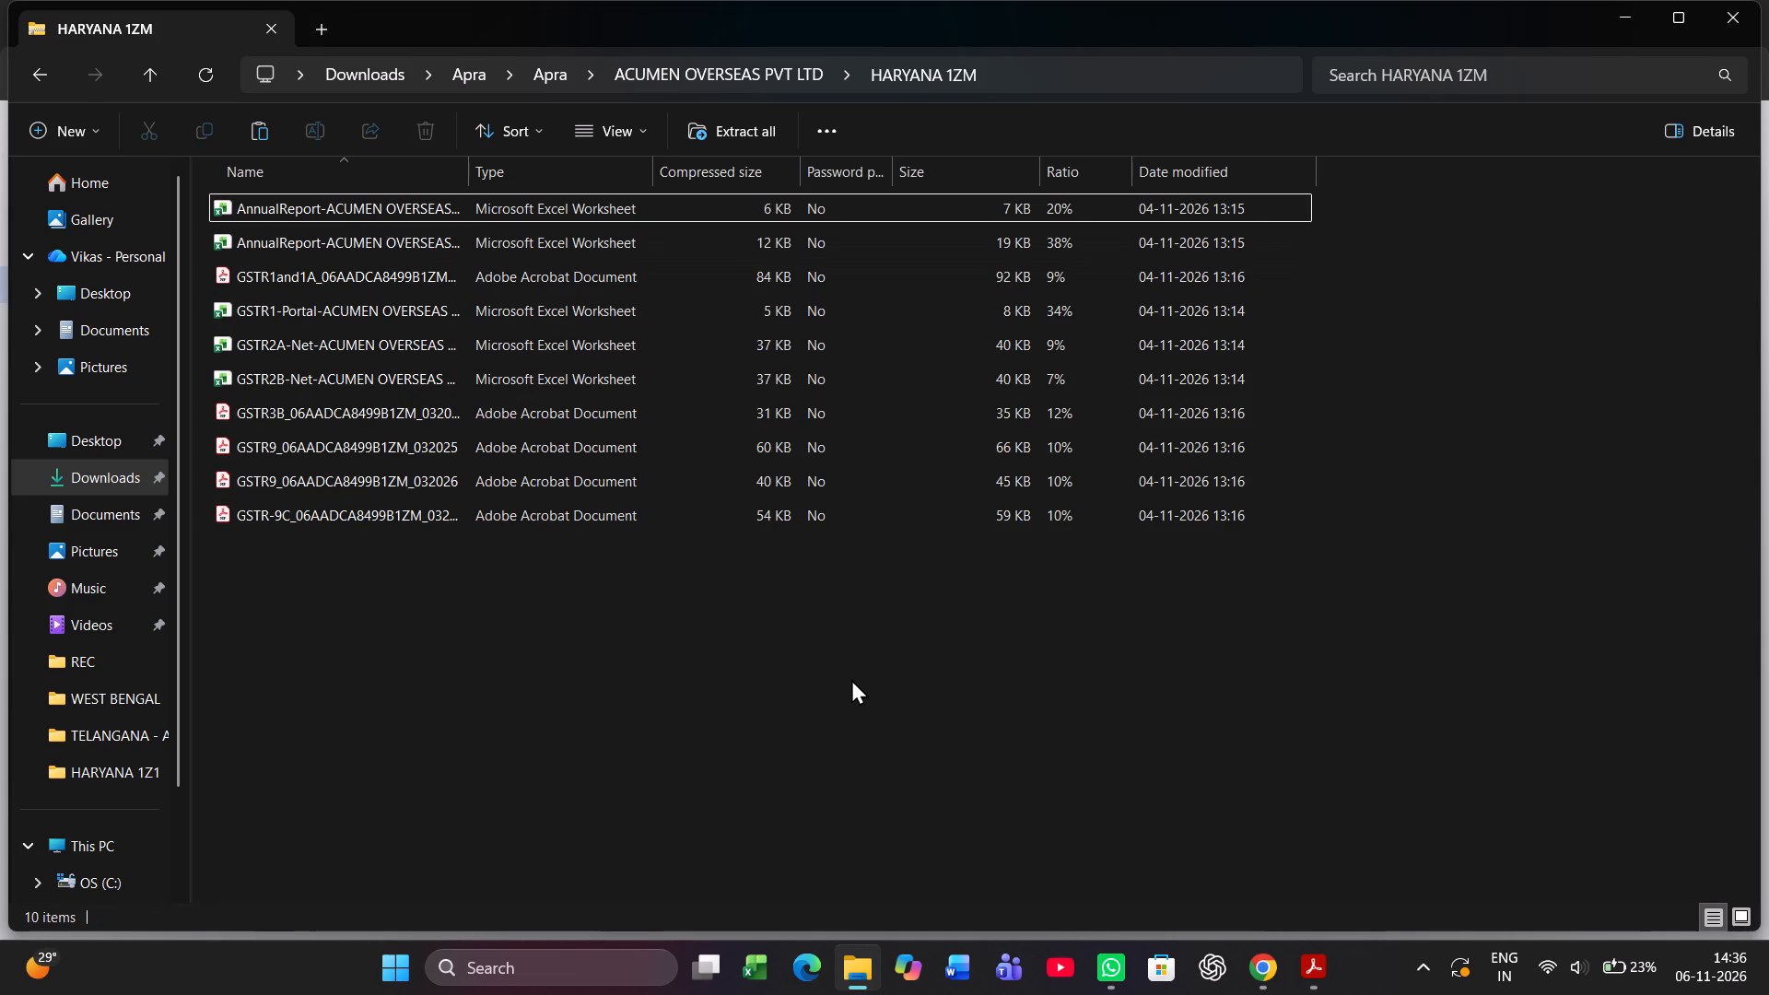
{"action": "key", "text": "BackSpace"}
Check the HARYANA PAX and MAHARASHTRA 1ZI folders, returning to the ACUMEN OVERSEAS PVT LTD folder.
{"action": "key", "text": "Down"}
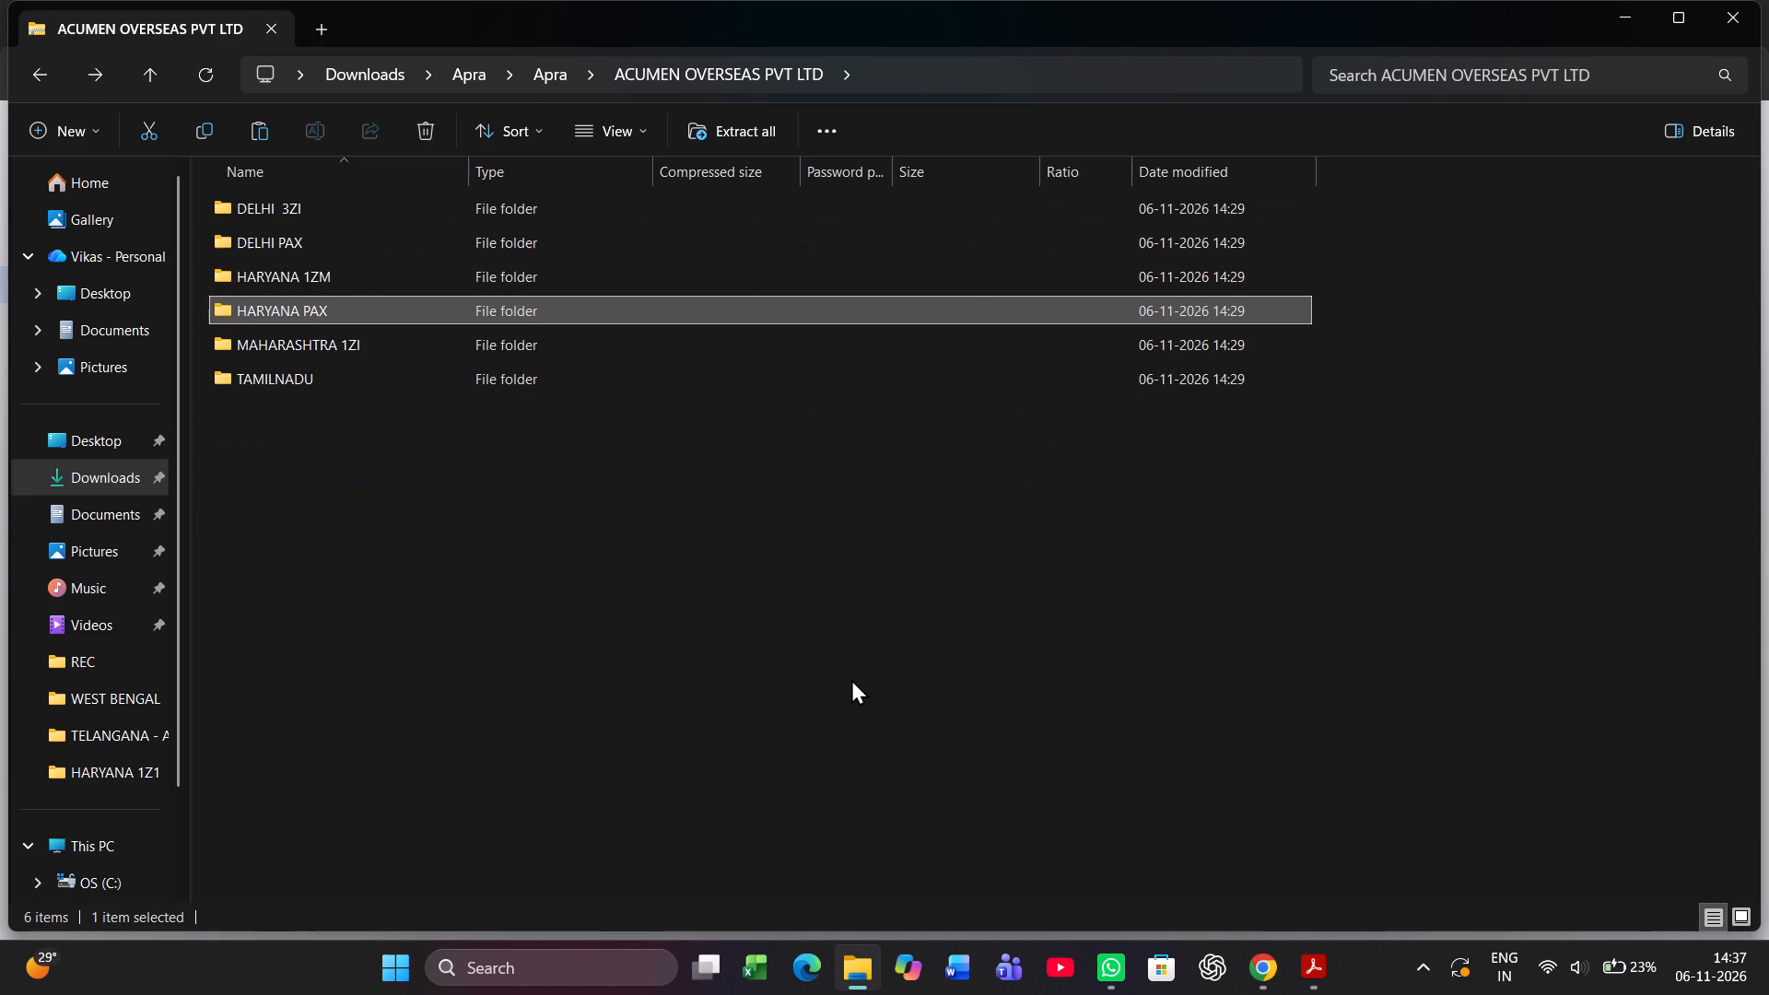
{"action": "key", "text": "Return"}
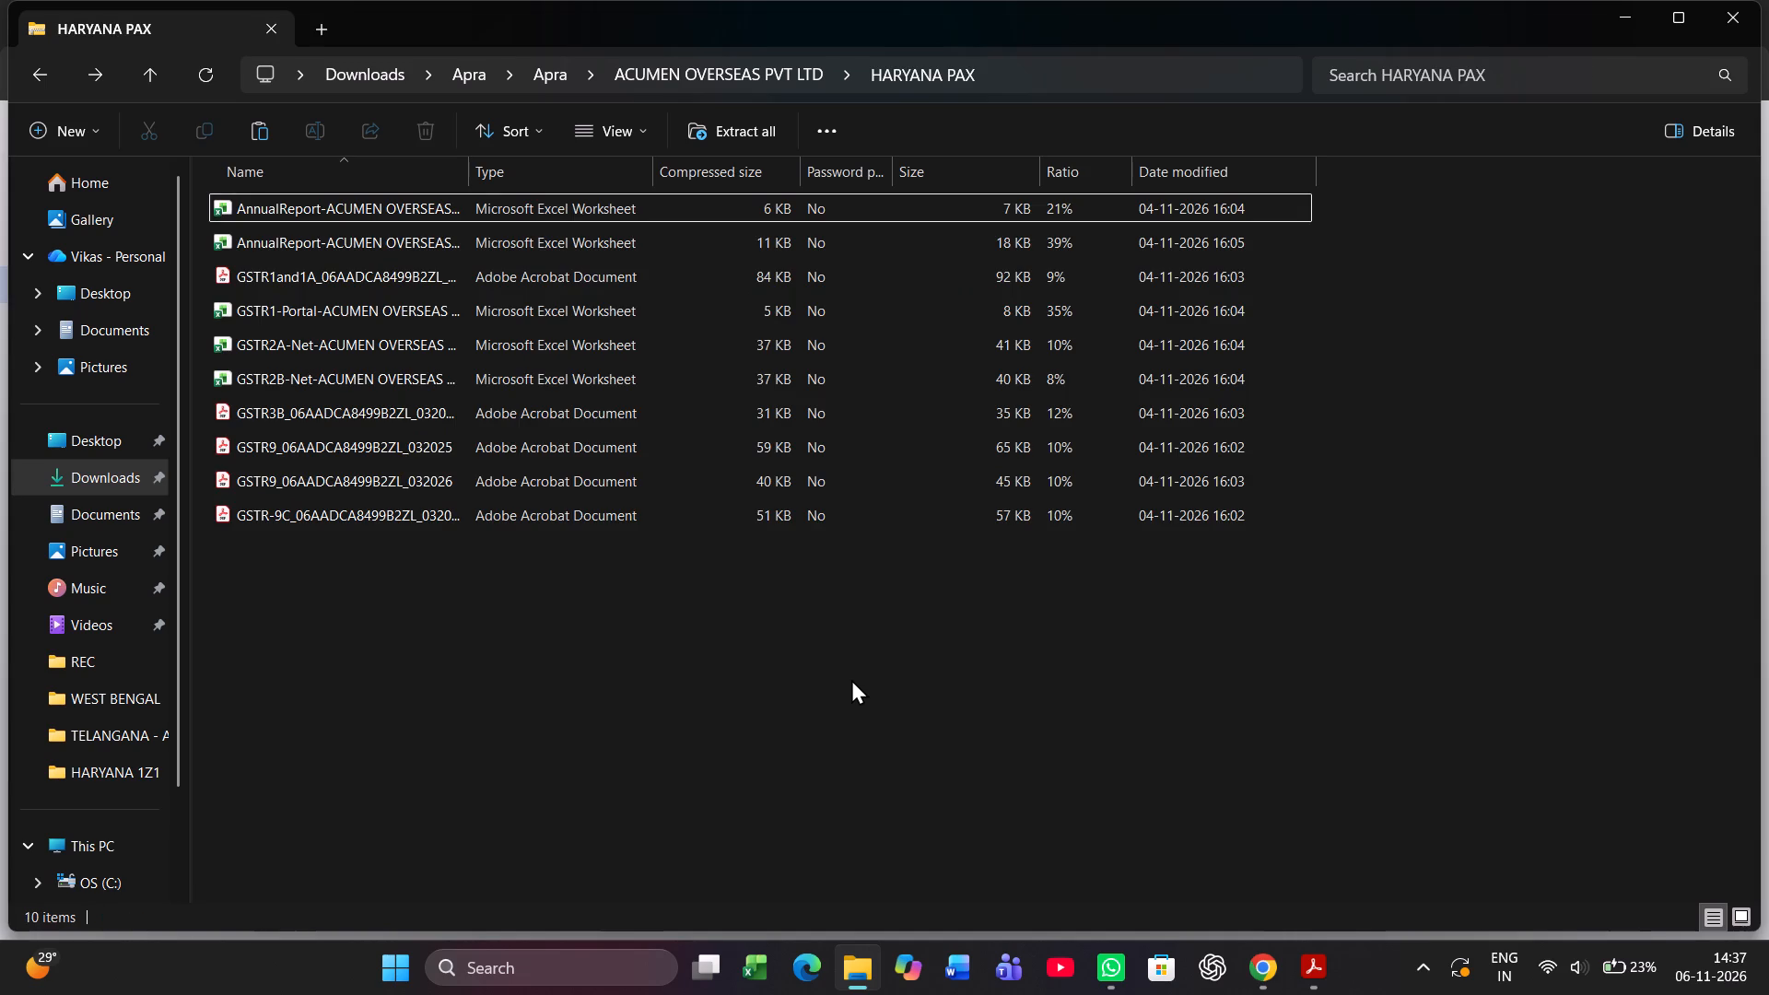
{"action": "key", "text": "BackSpace"}
{"action": "key", "text": "Down"}
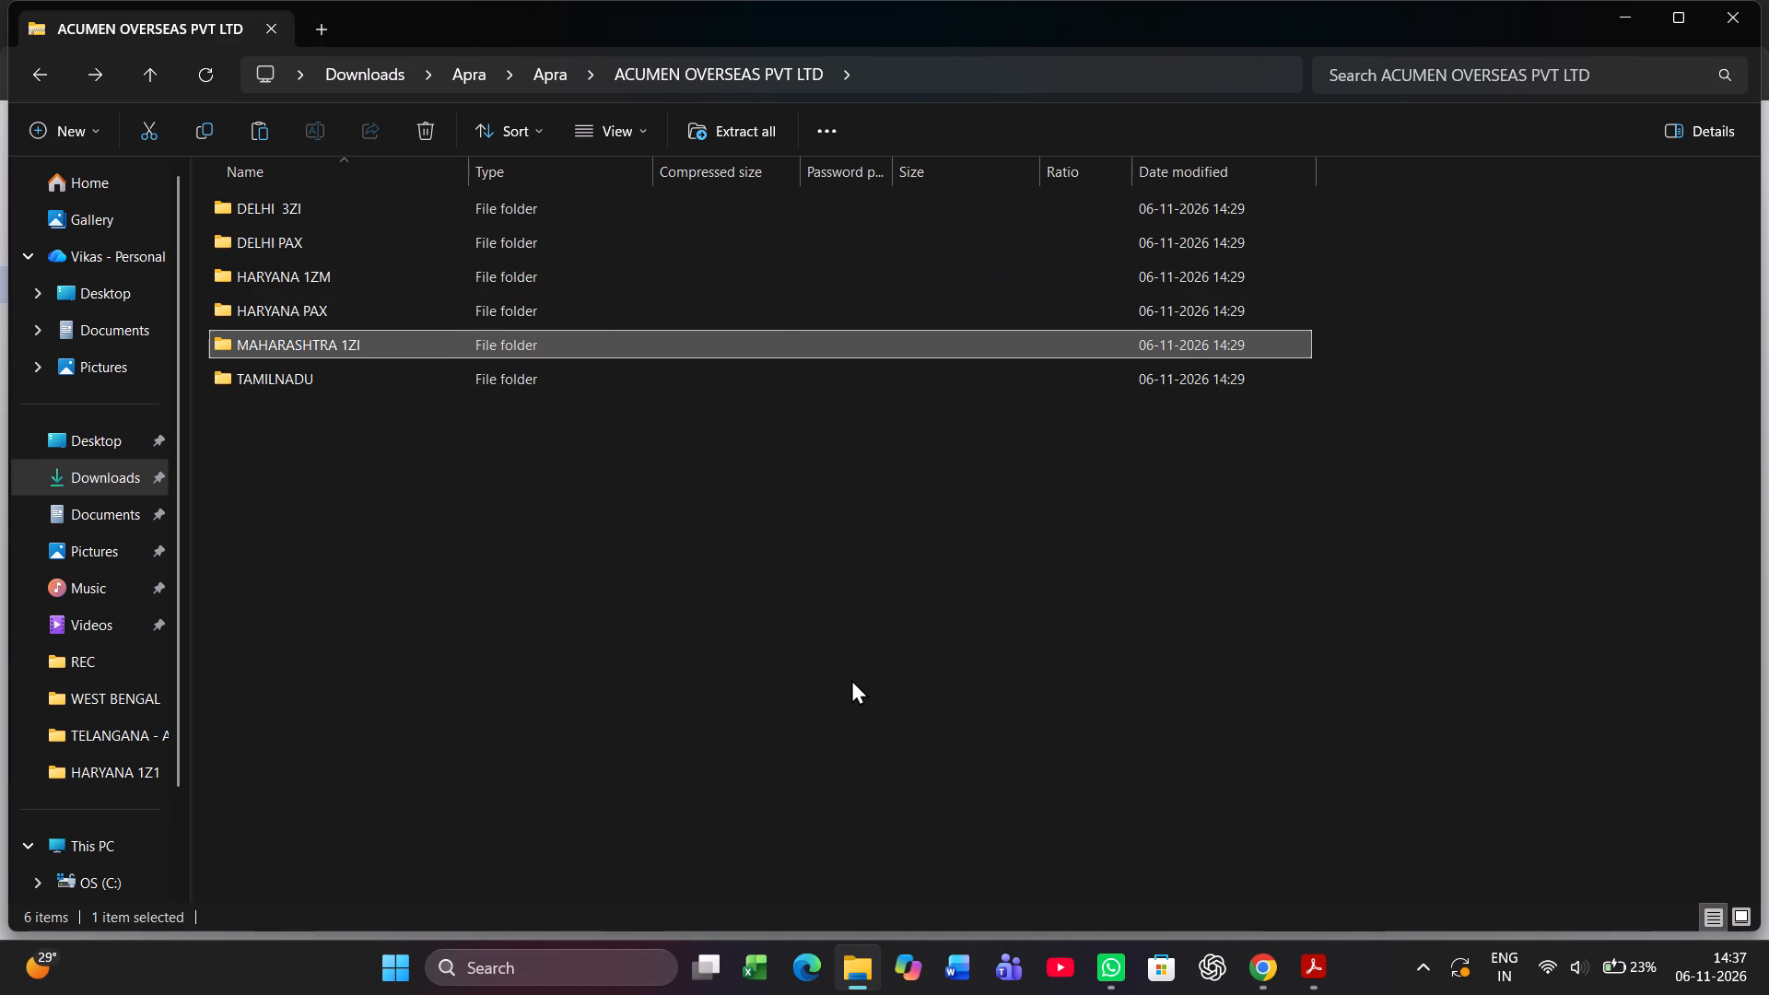
{"action": "key", "text": "Return"}
{"action": "key", "text": "BackSpace"}
Open the TAMILNADU folder of ACUMEN OVERSEAS PVT LTD and examine its GST return files.
{"action": "key", "text": "Down"}
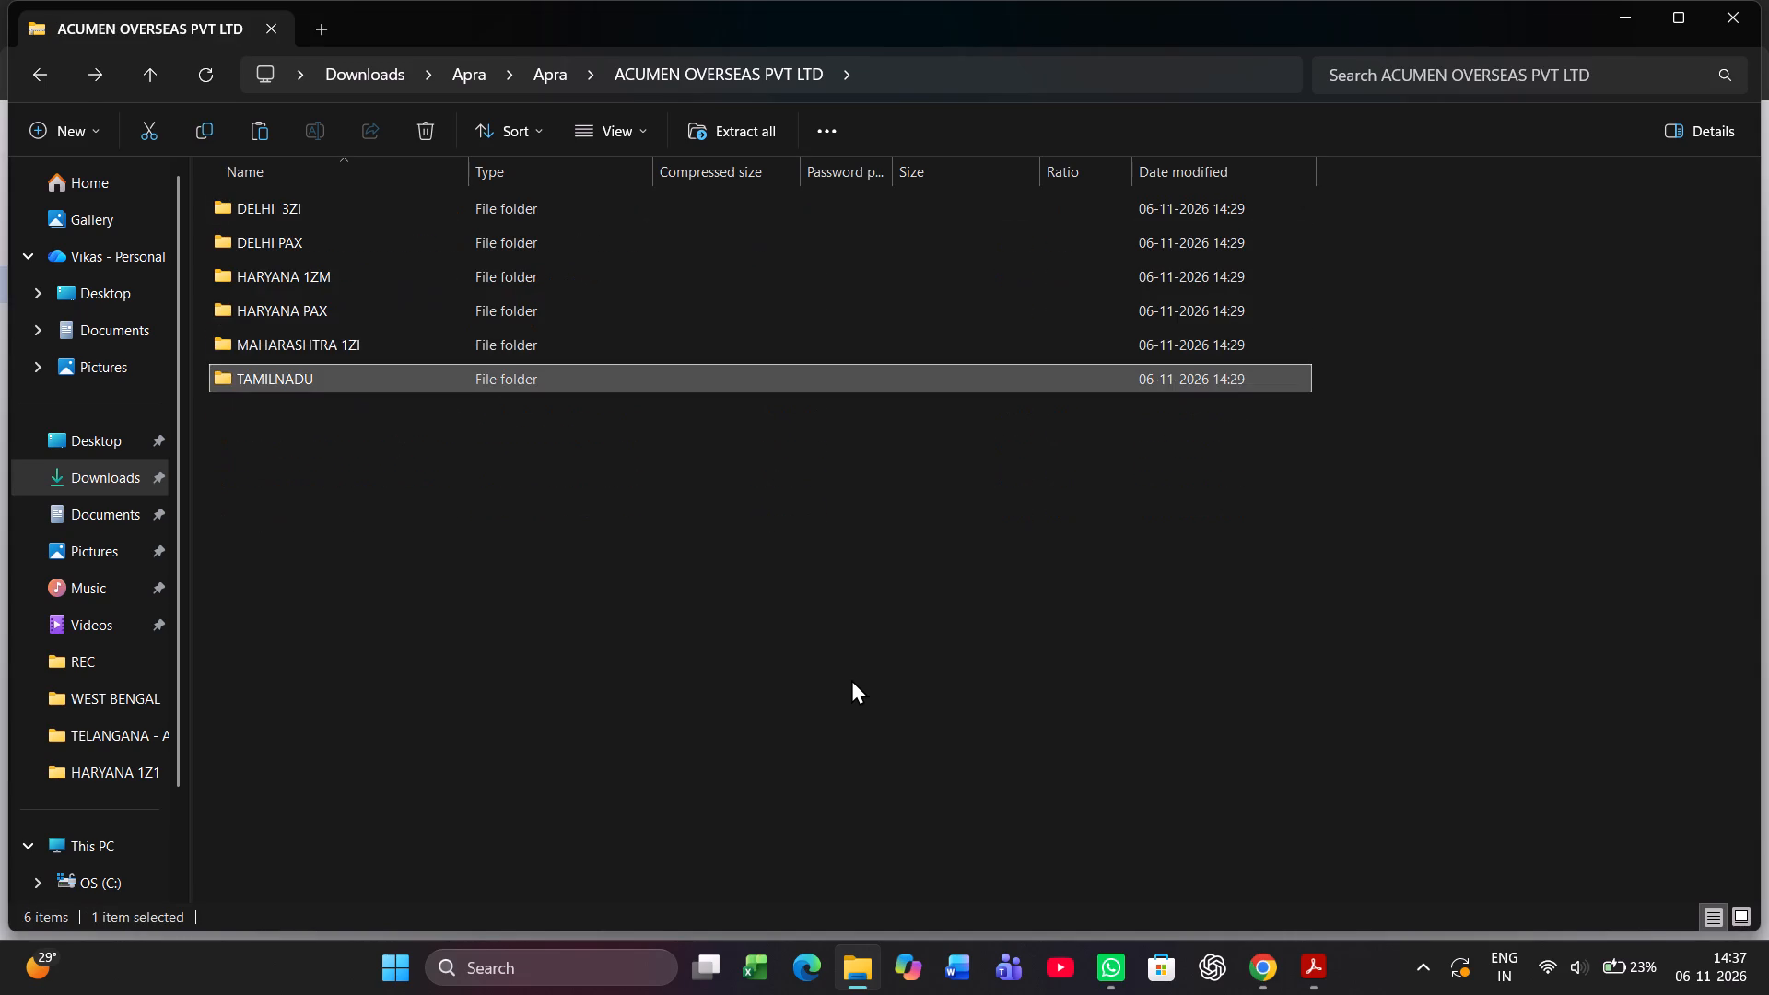
{"action": "key", "text": "Return"}
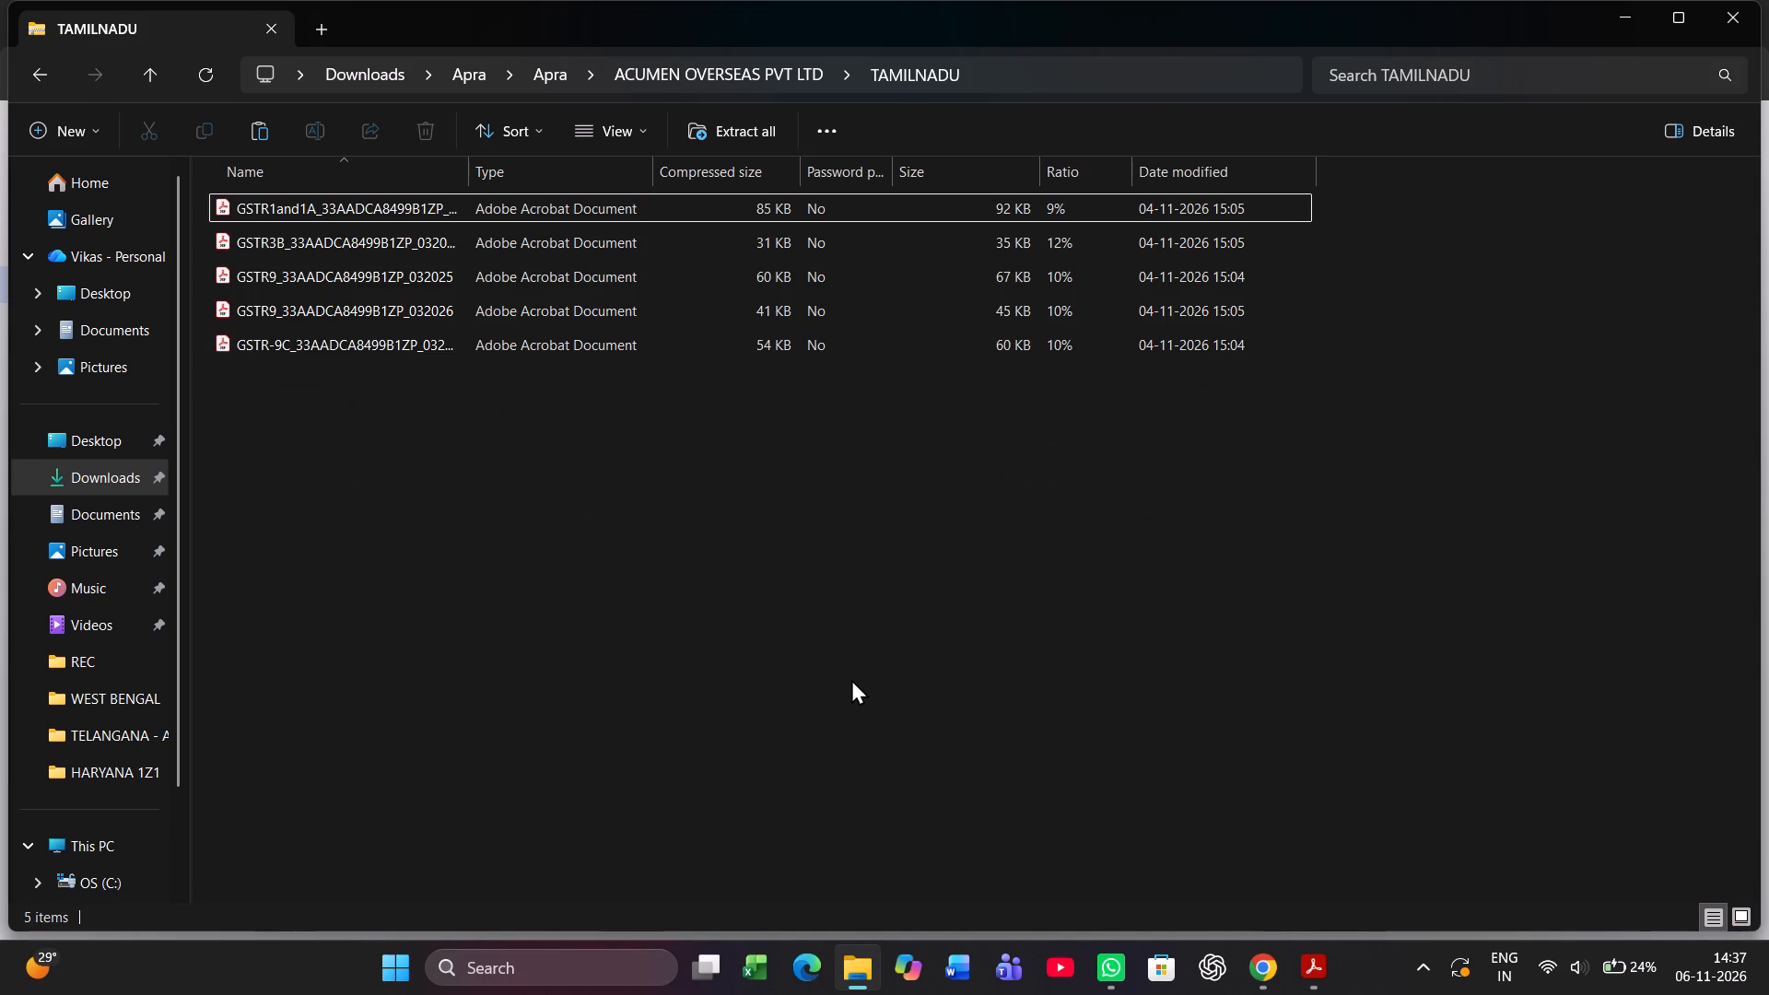
{"action": "key", "text": "BackSpace"}
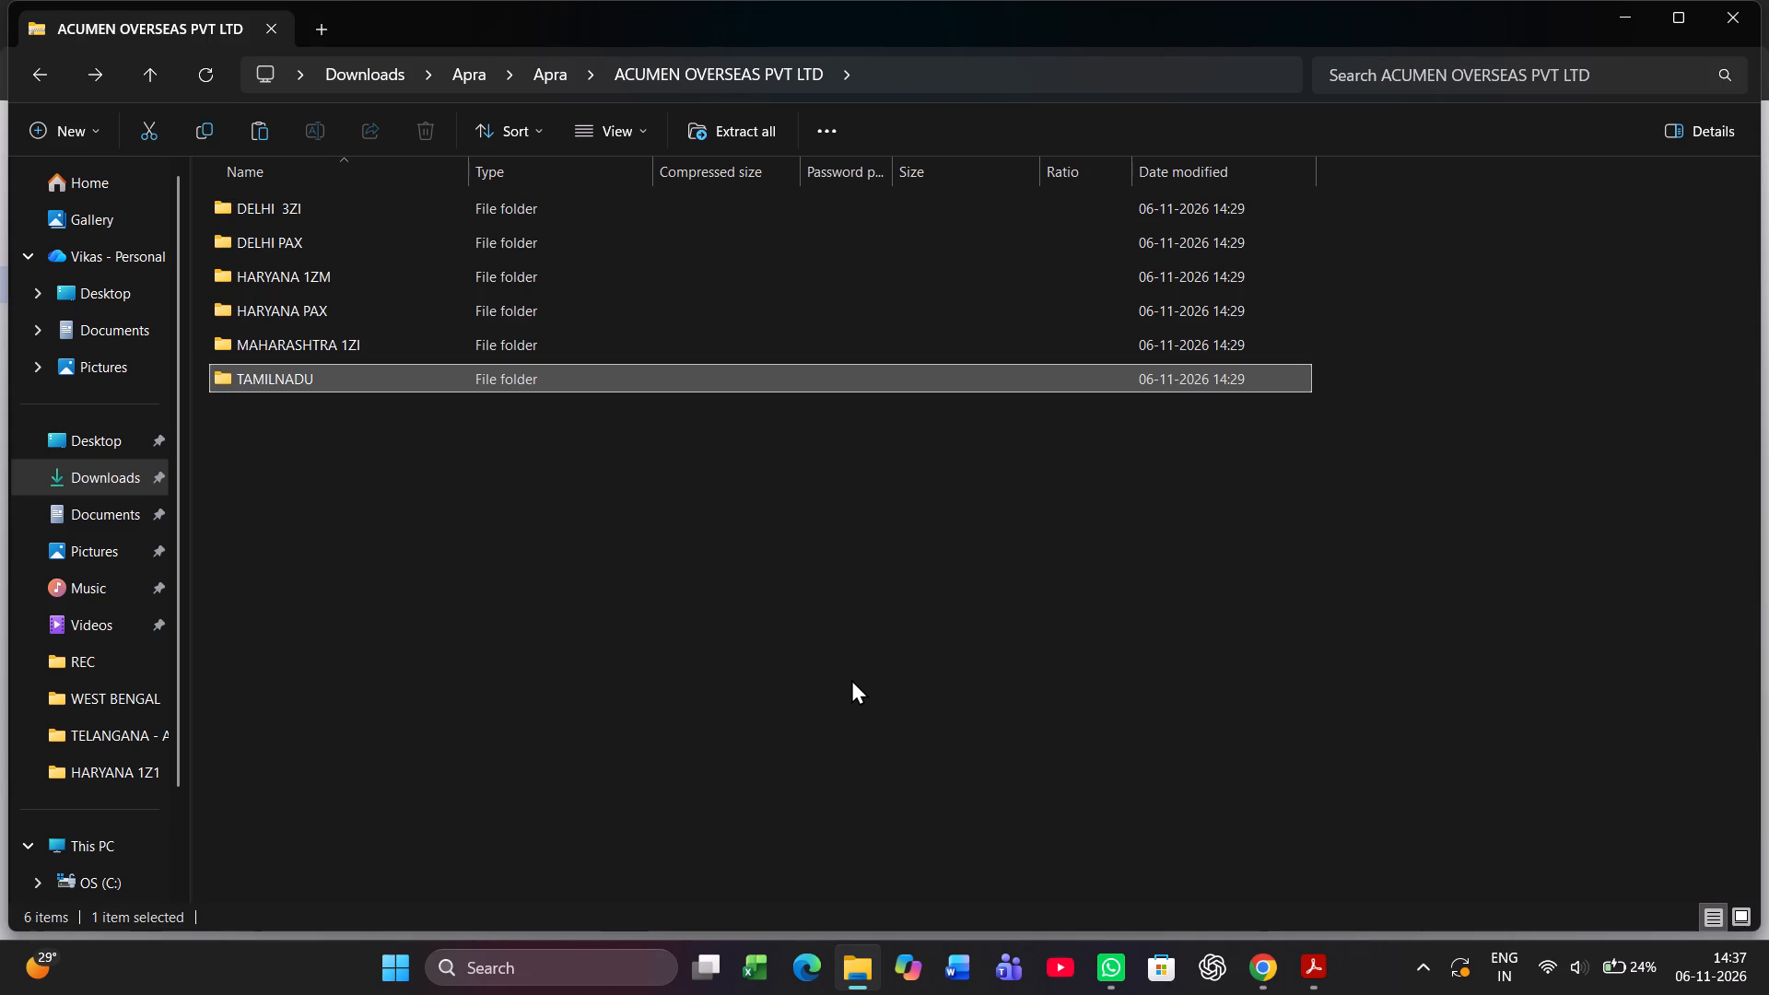
{"action": "key", "text": "Return"}
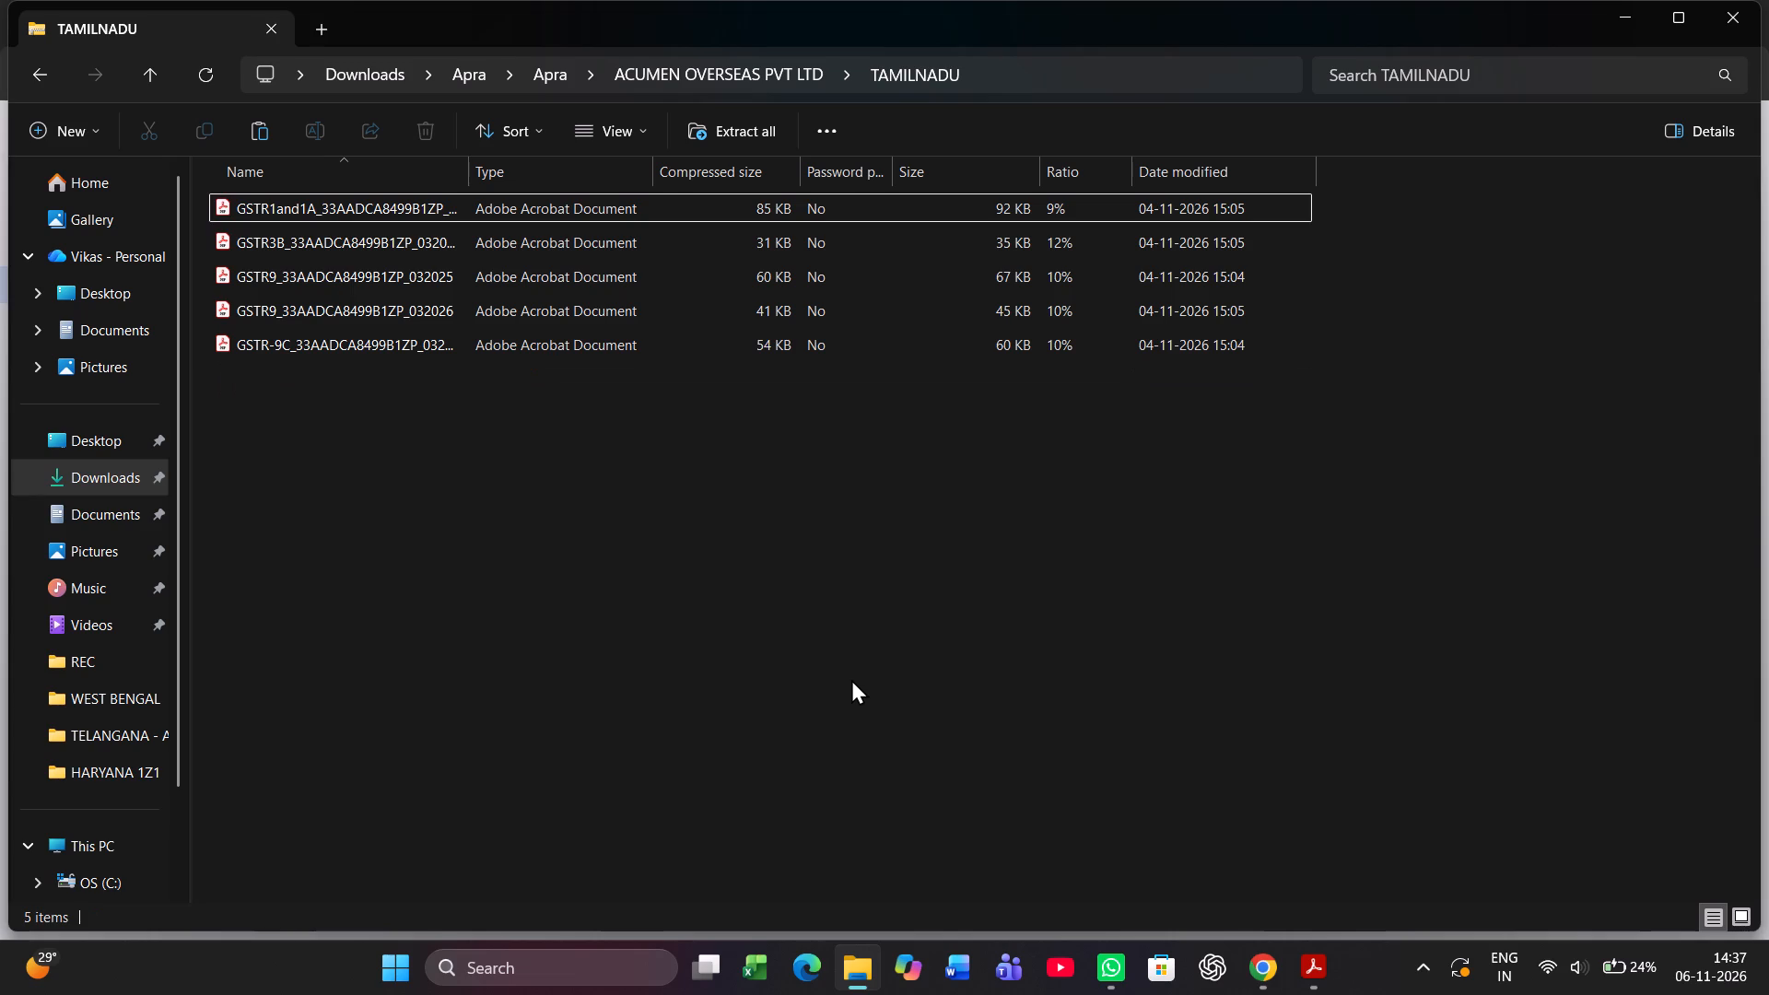
Return from the TAMILNADU folder to the state folders of ACUMEN OVERSEAS PVT LTD.
{"action": "key", "text": "BackSpace"}
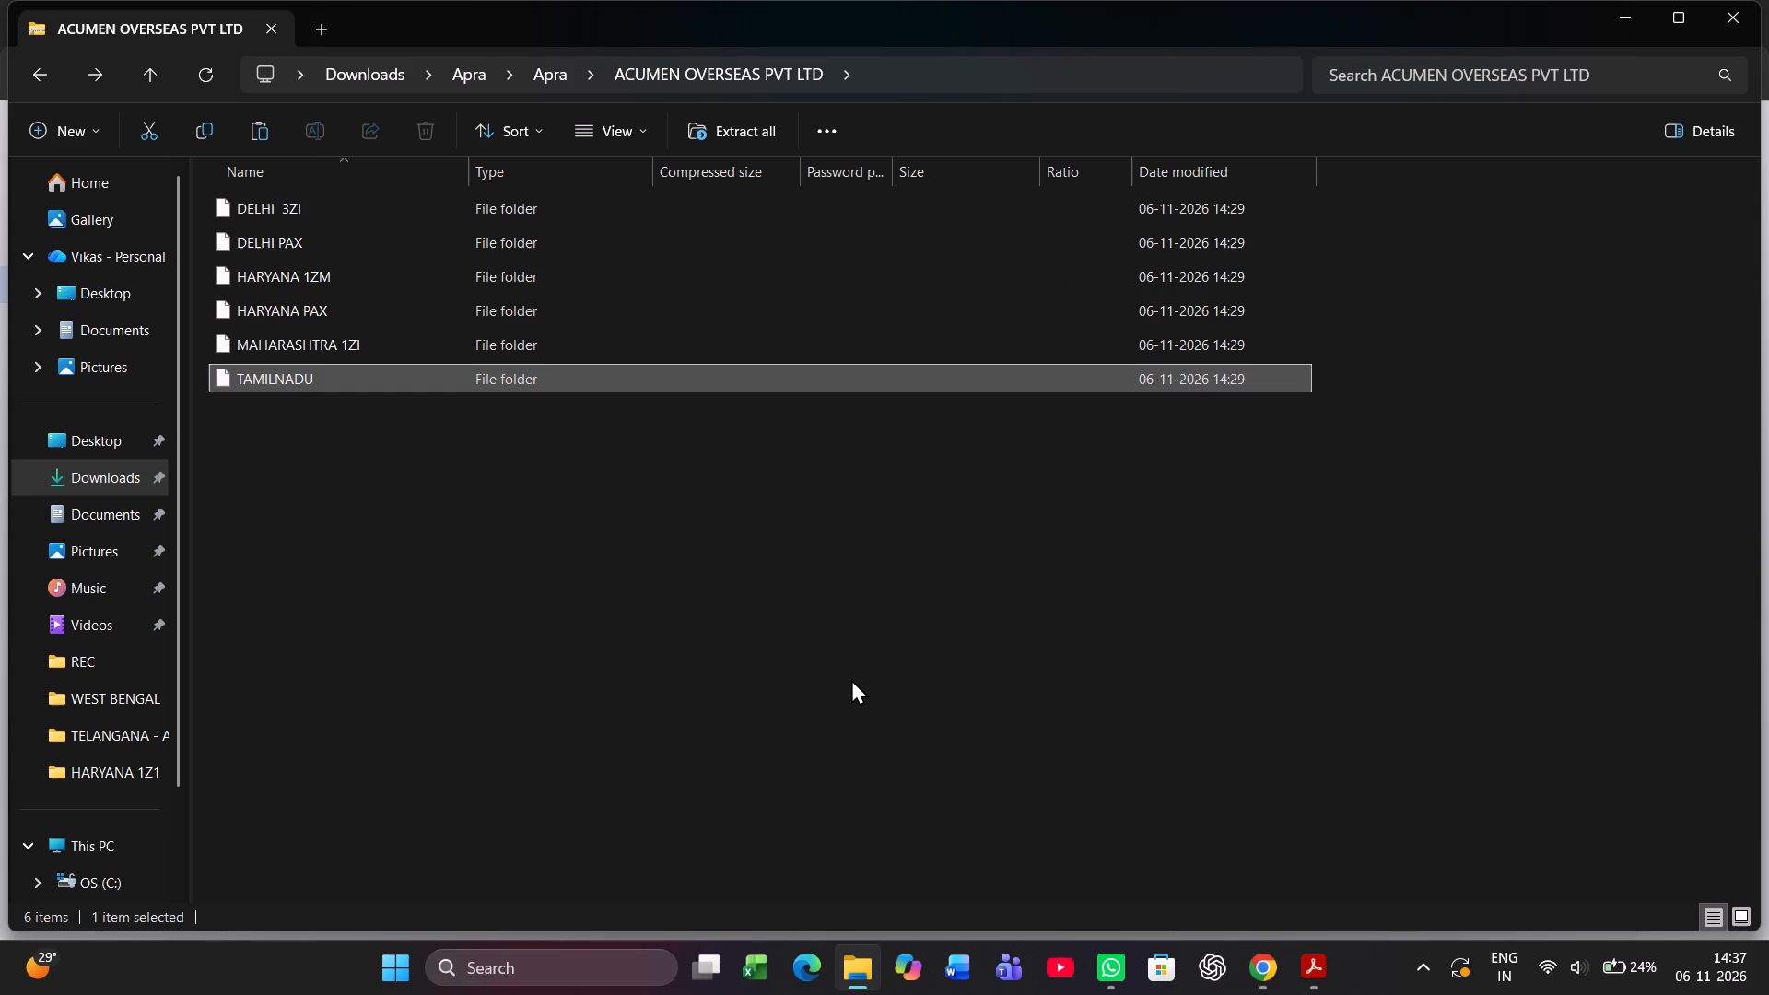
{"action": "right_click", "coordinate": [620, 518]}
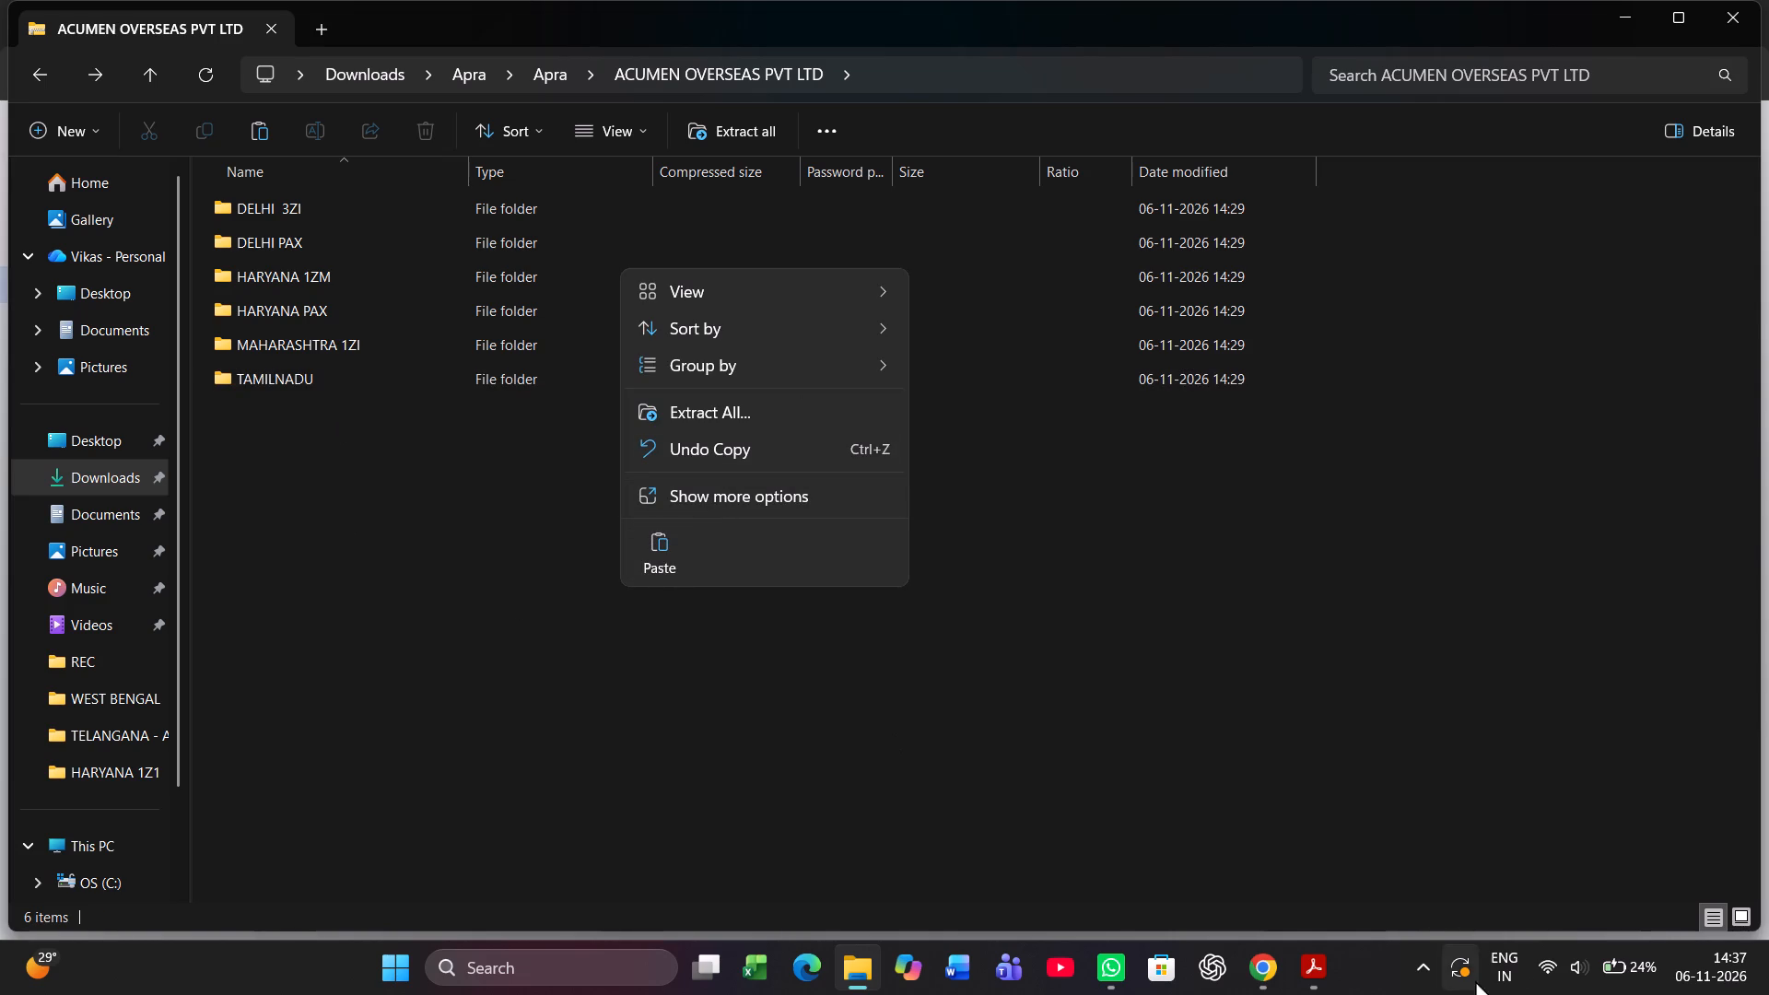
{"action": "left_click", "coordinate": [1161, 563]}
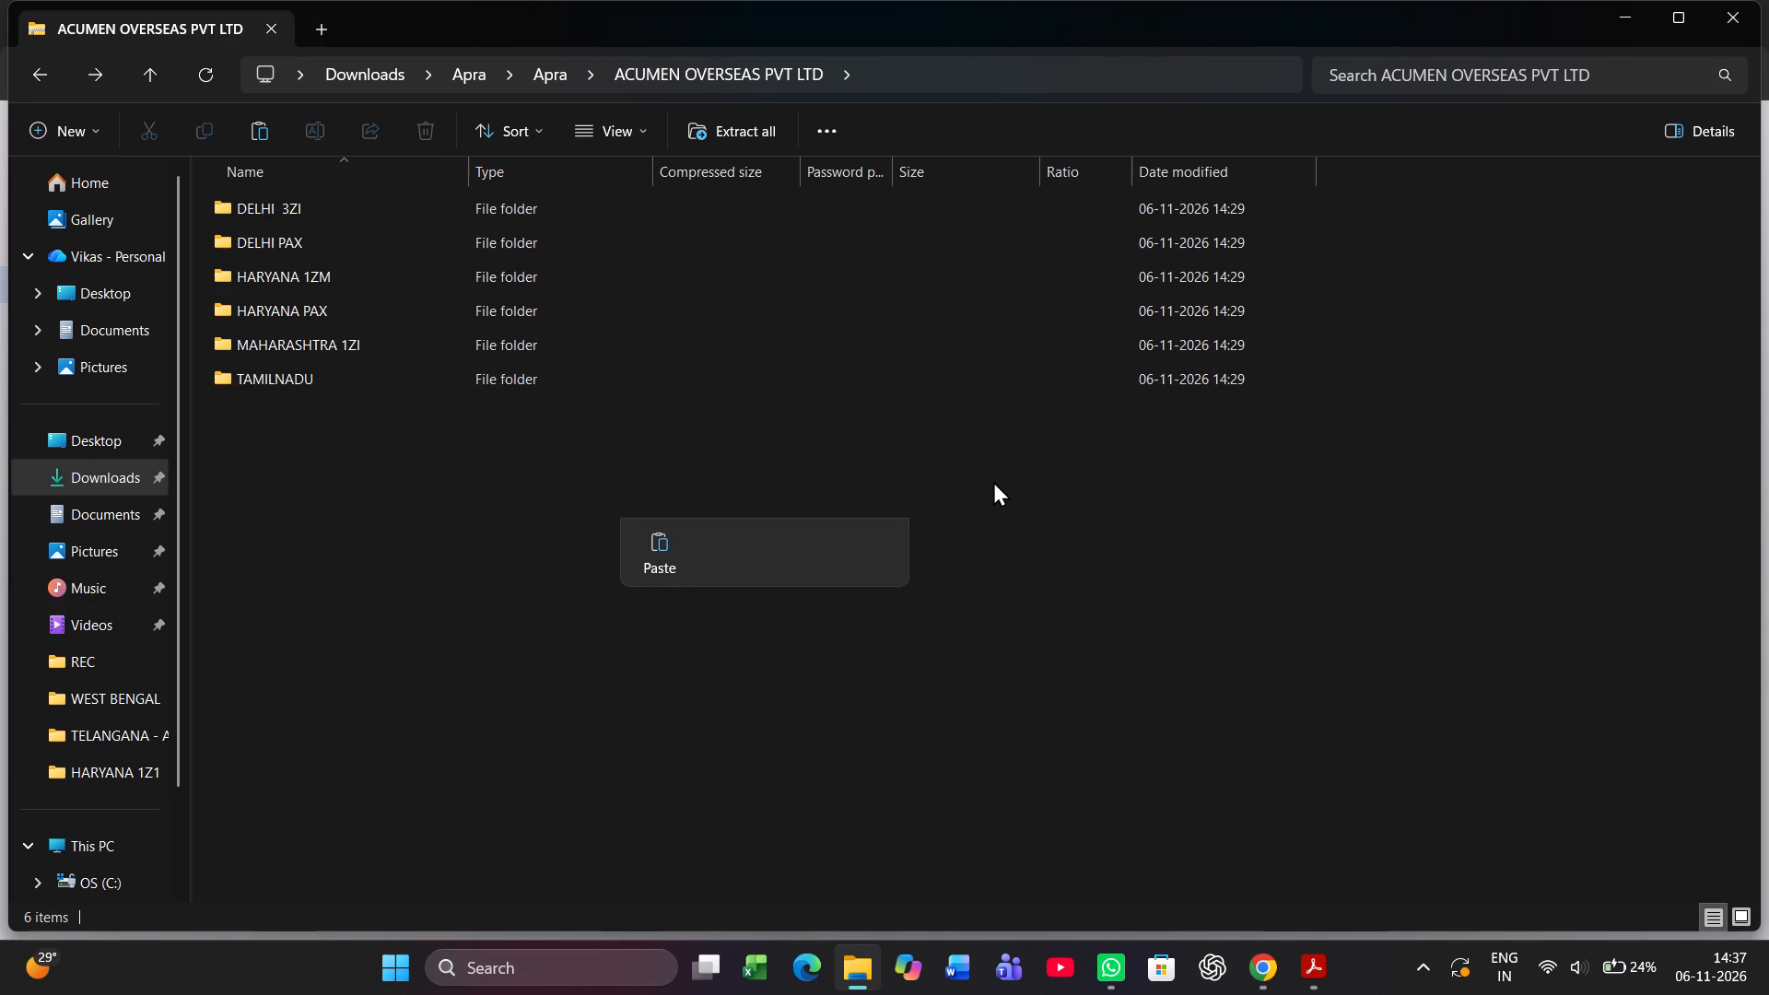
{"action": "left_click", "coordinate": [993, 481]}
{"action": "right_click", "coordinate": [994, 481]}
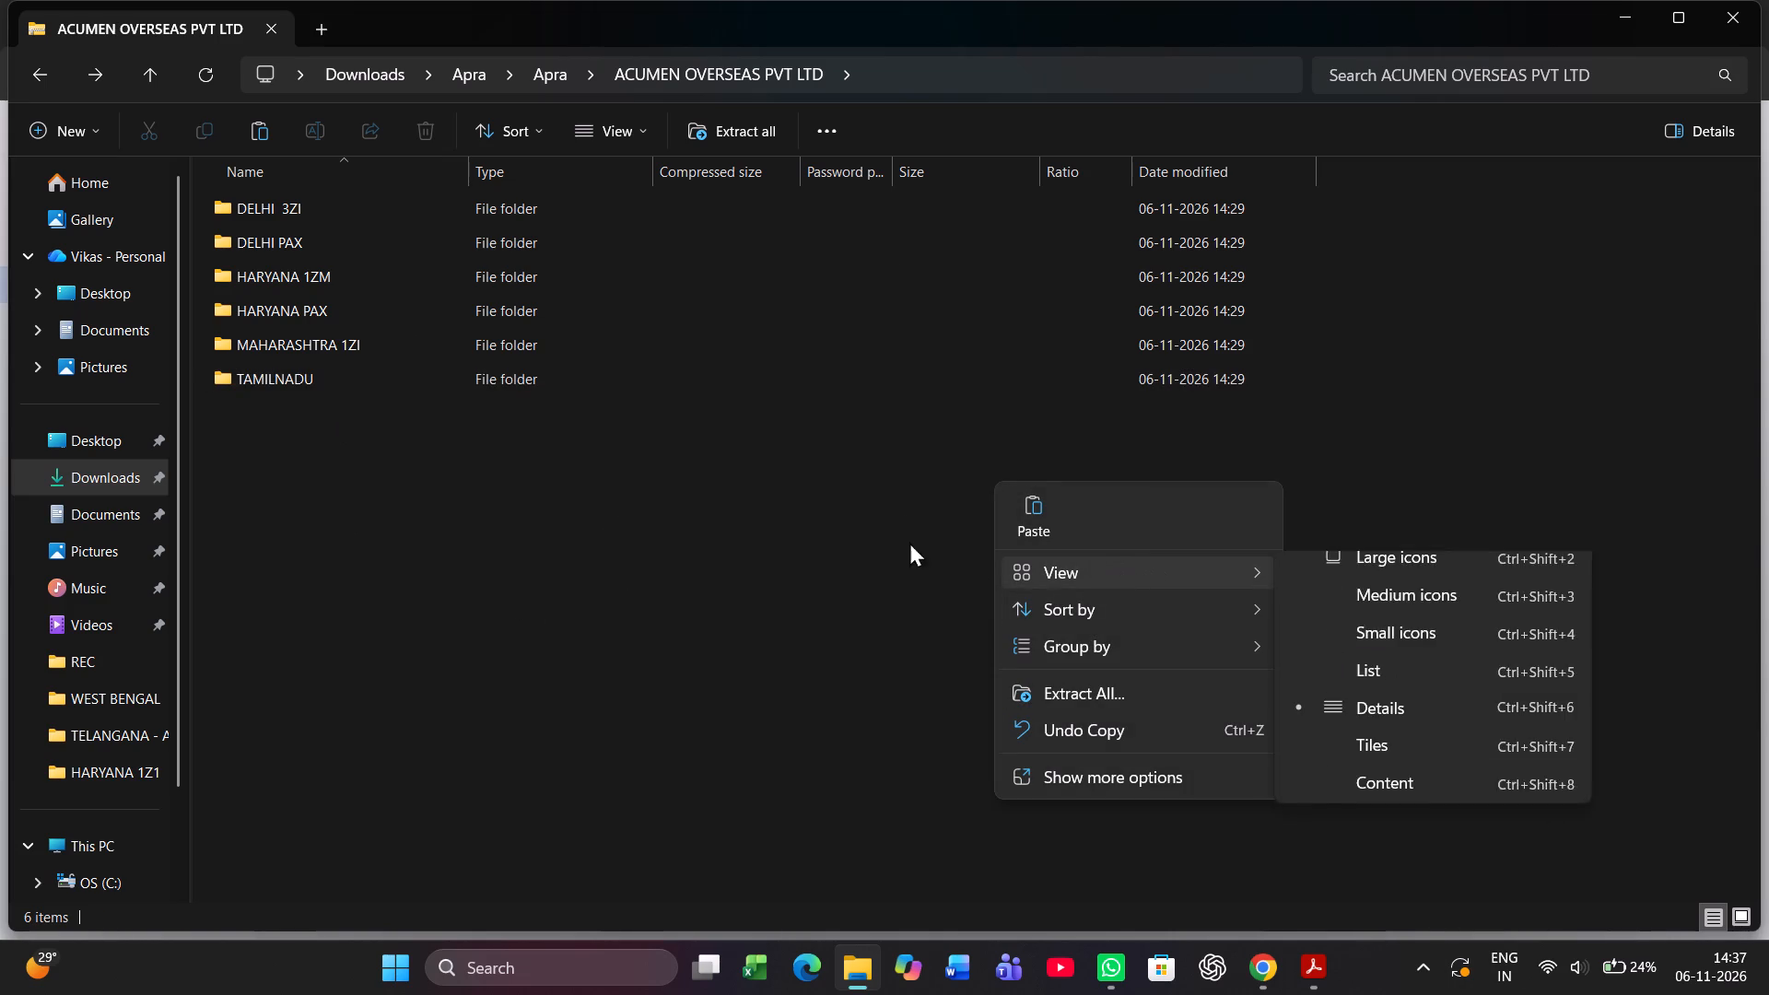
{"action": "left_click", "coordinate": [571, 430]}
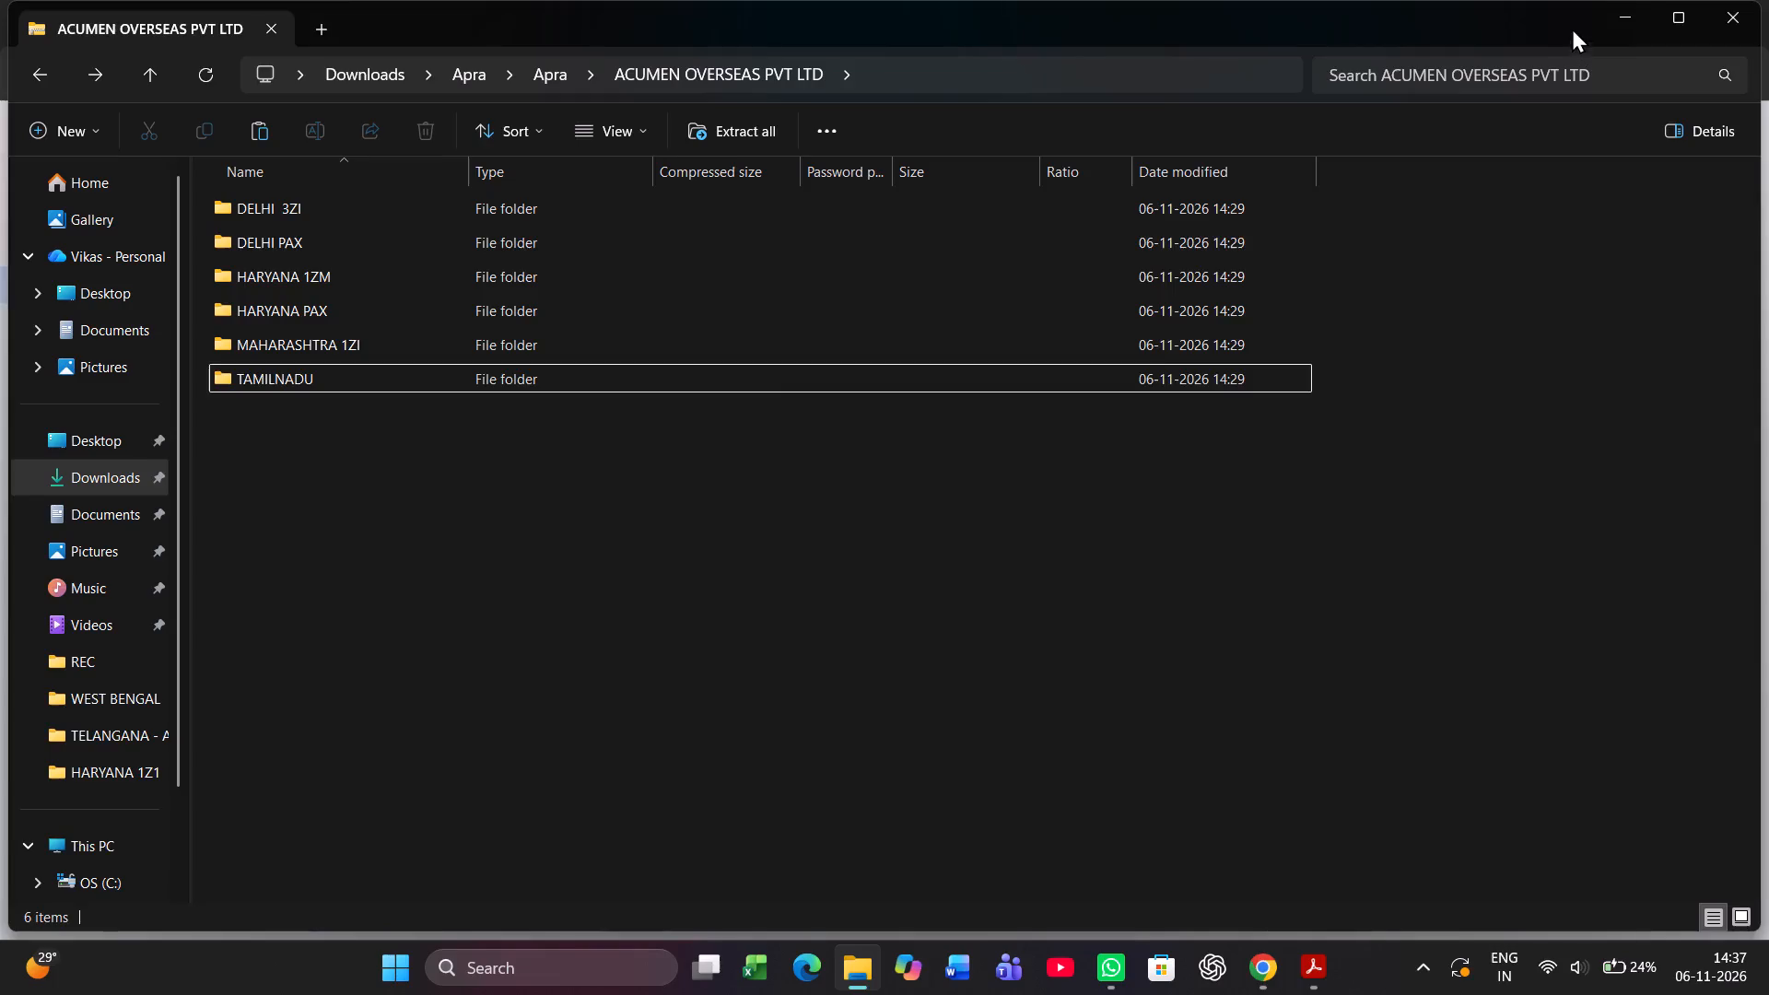
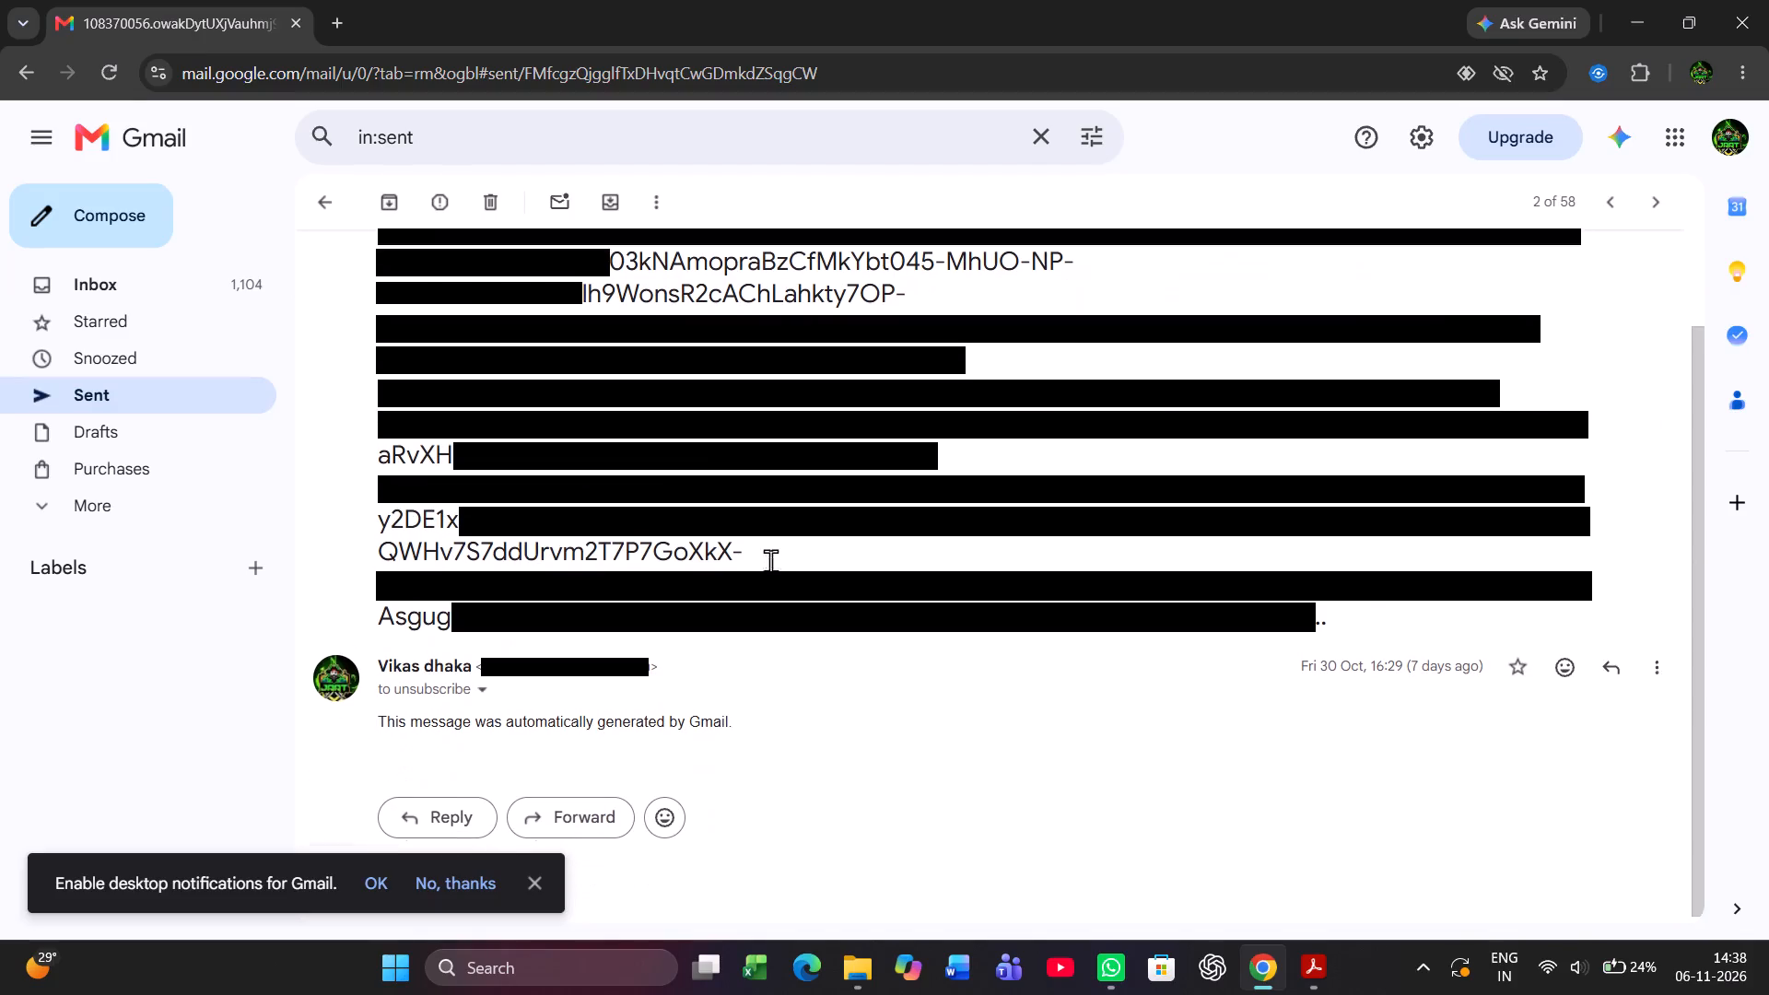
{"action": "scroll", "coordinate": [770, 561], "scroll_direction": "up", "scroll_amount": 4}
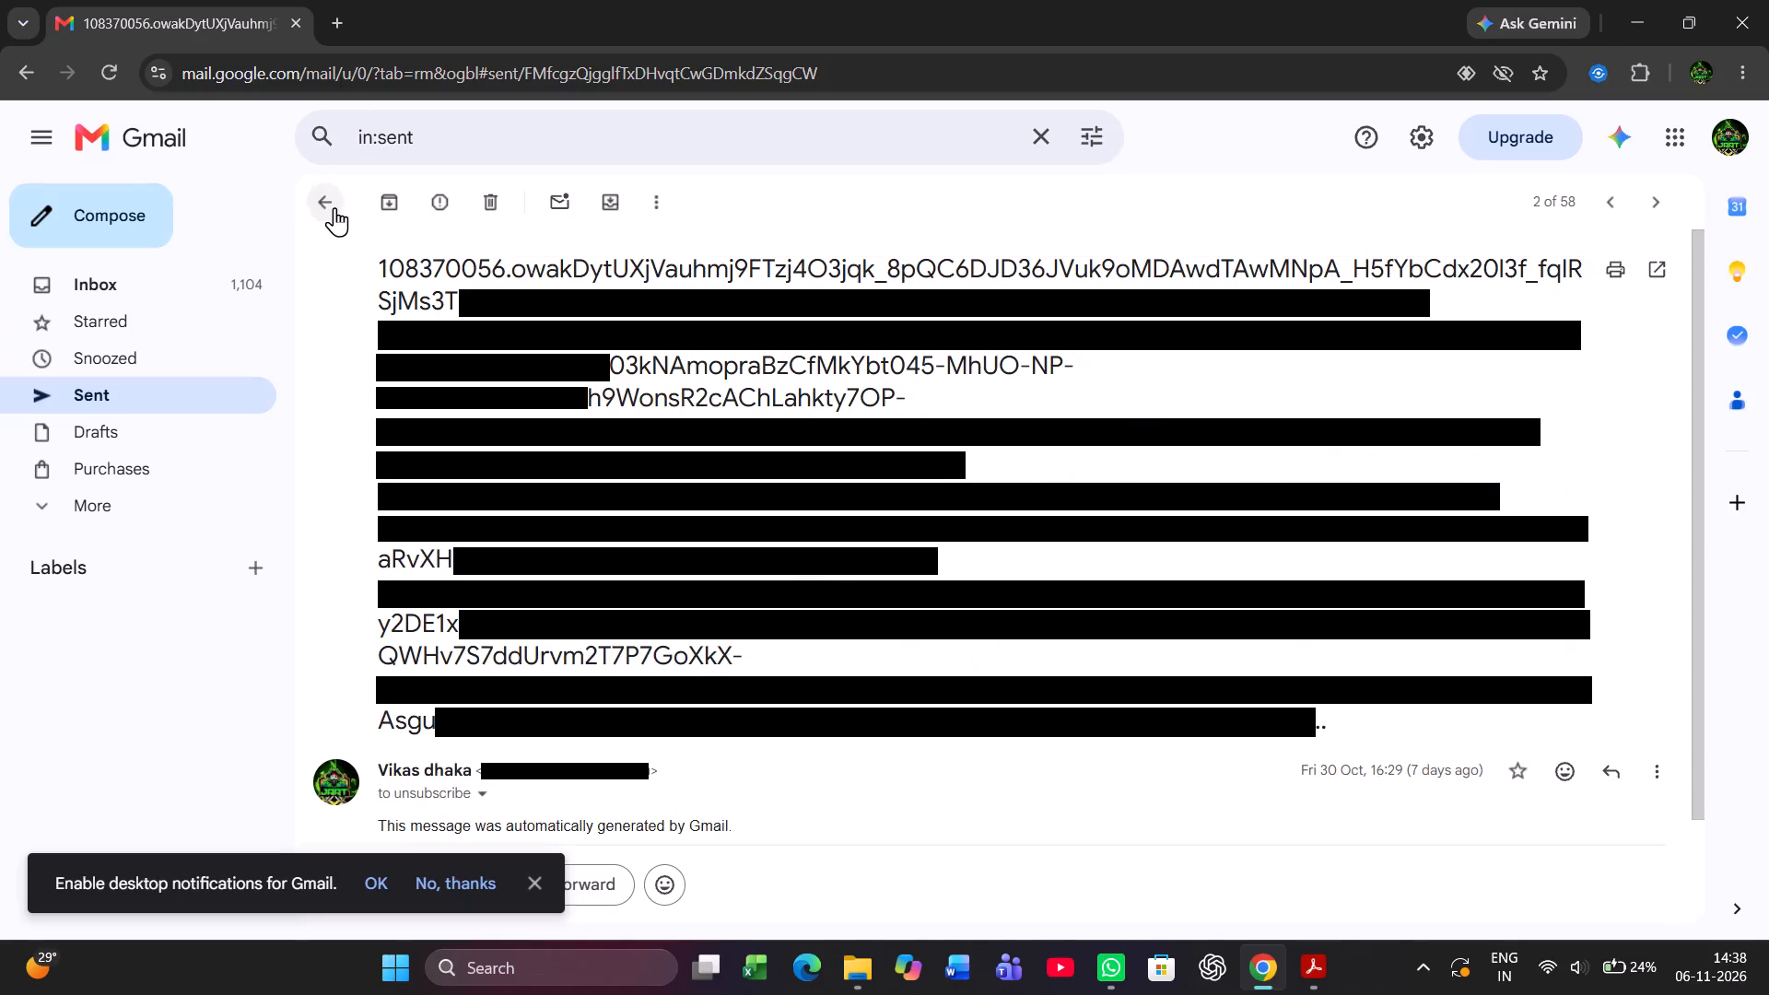
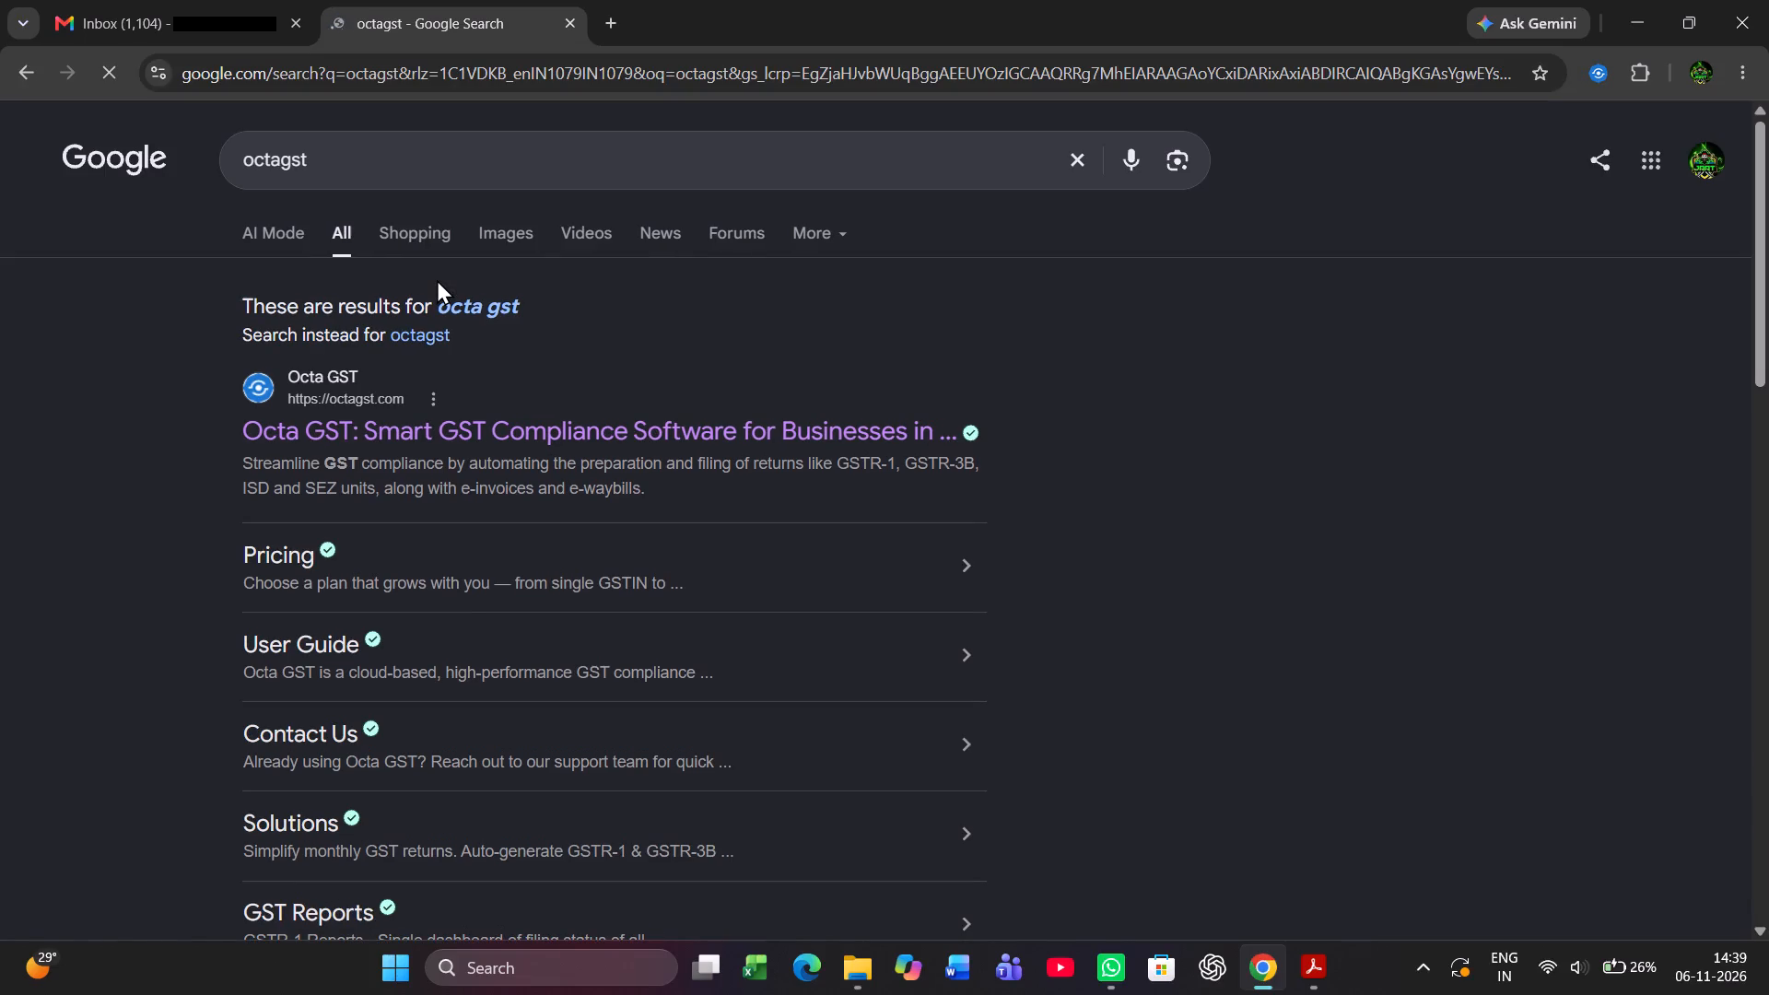
Open the Octa GST website from the search results and log in with the saved account credentials.
{"action": "left_click", "coordinate": [316, 419]}
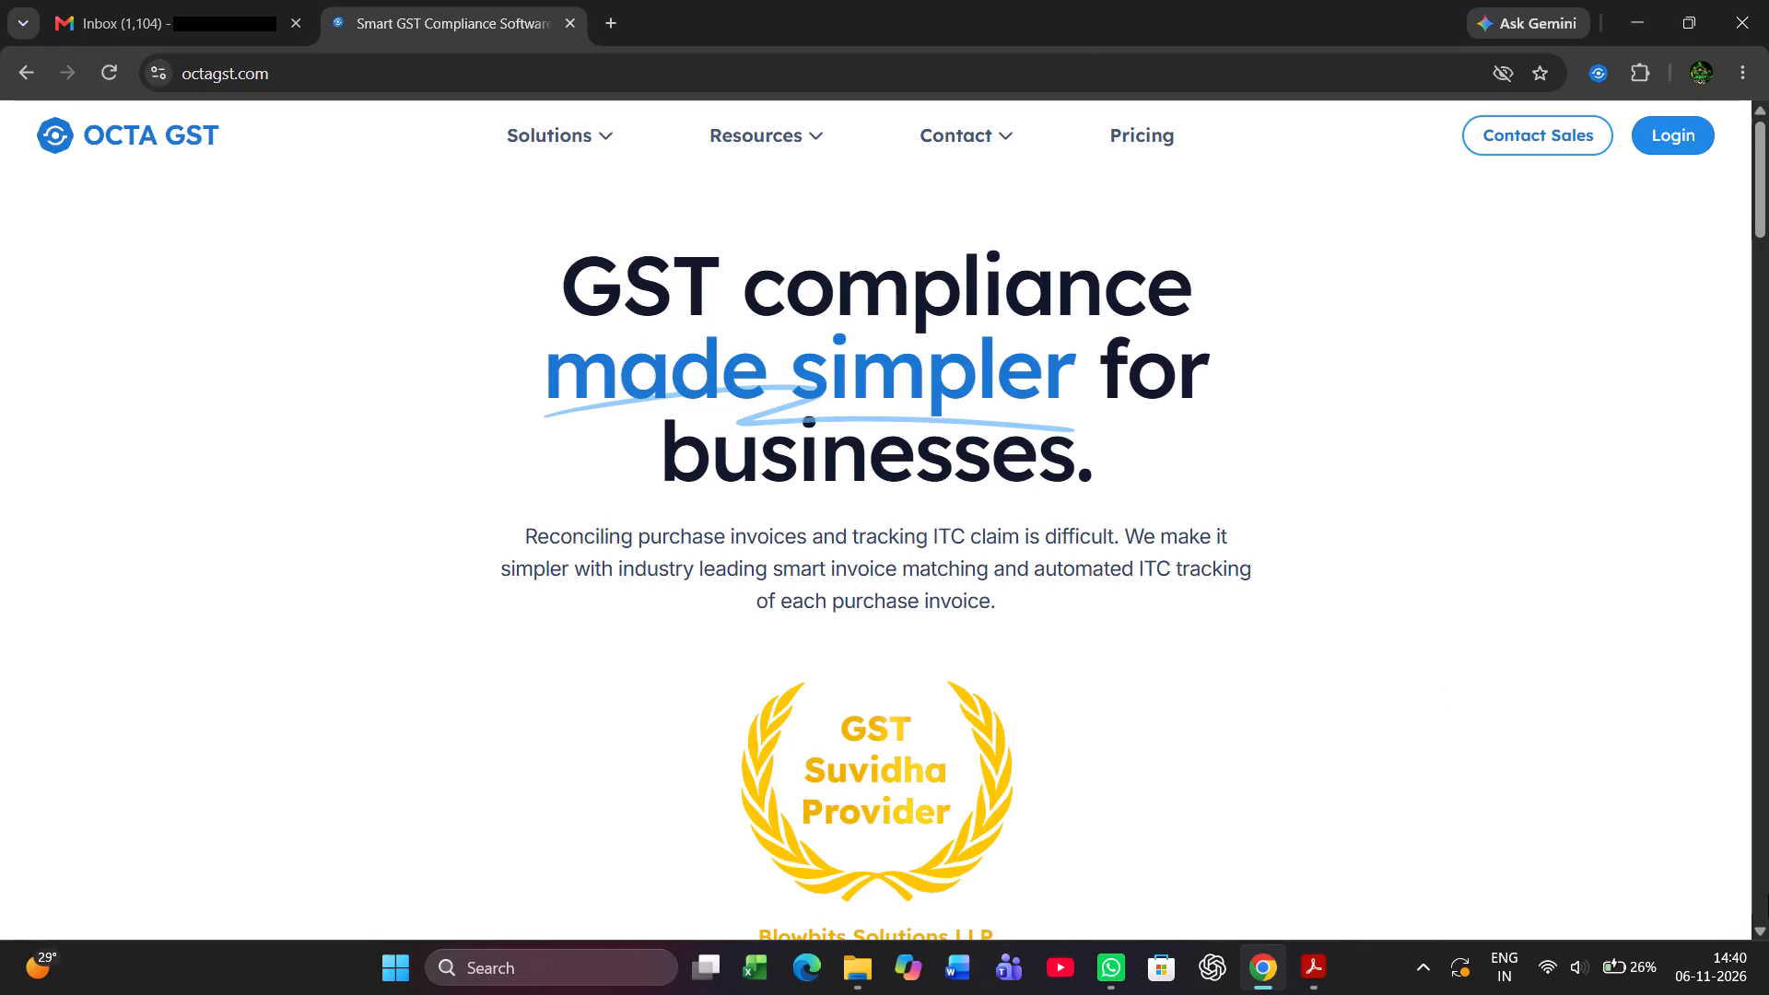
{"action": "left_click", "coordinate": [1664, 151]}
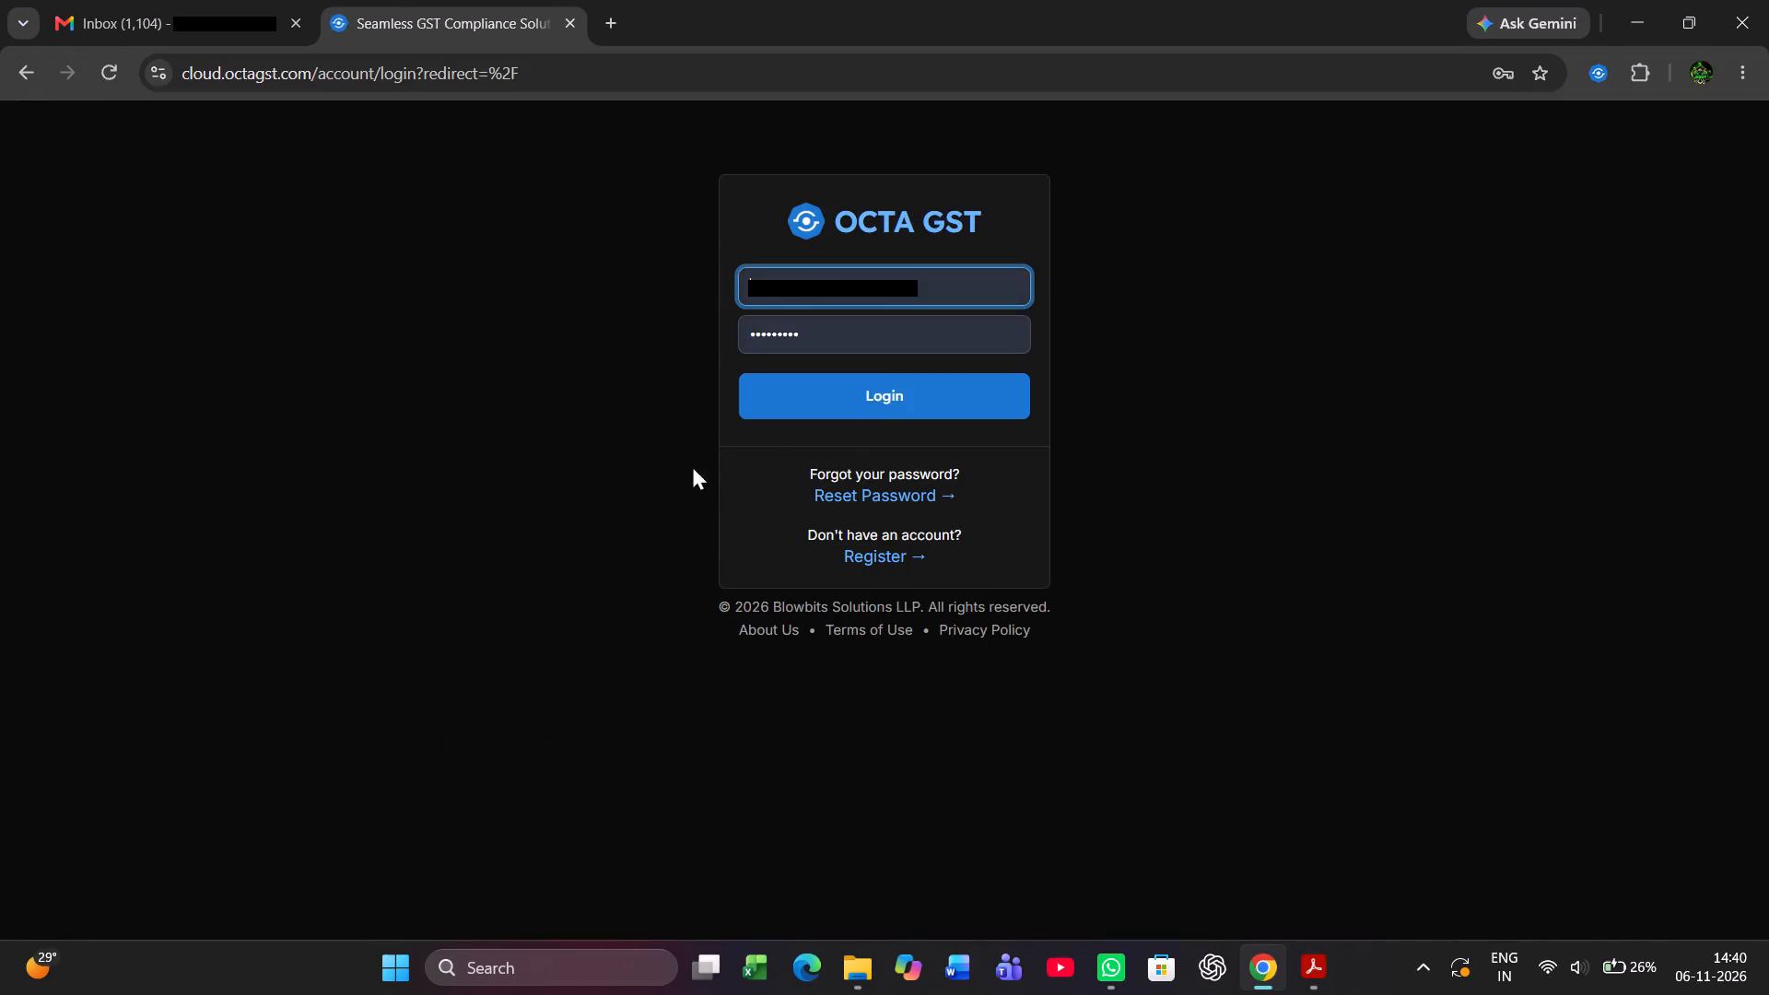
{"action": "left_click", "coordinate": [916, 395]}
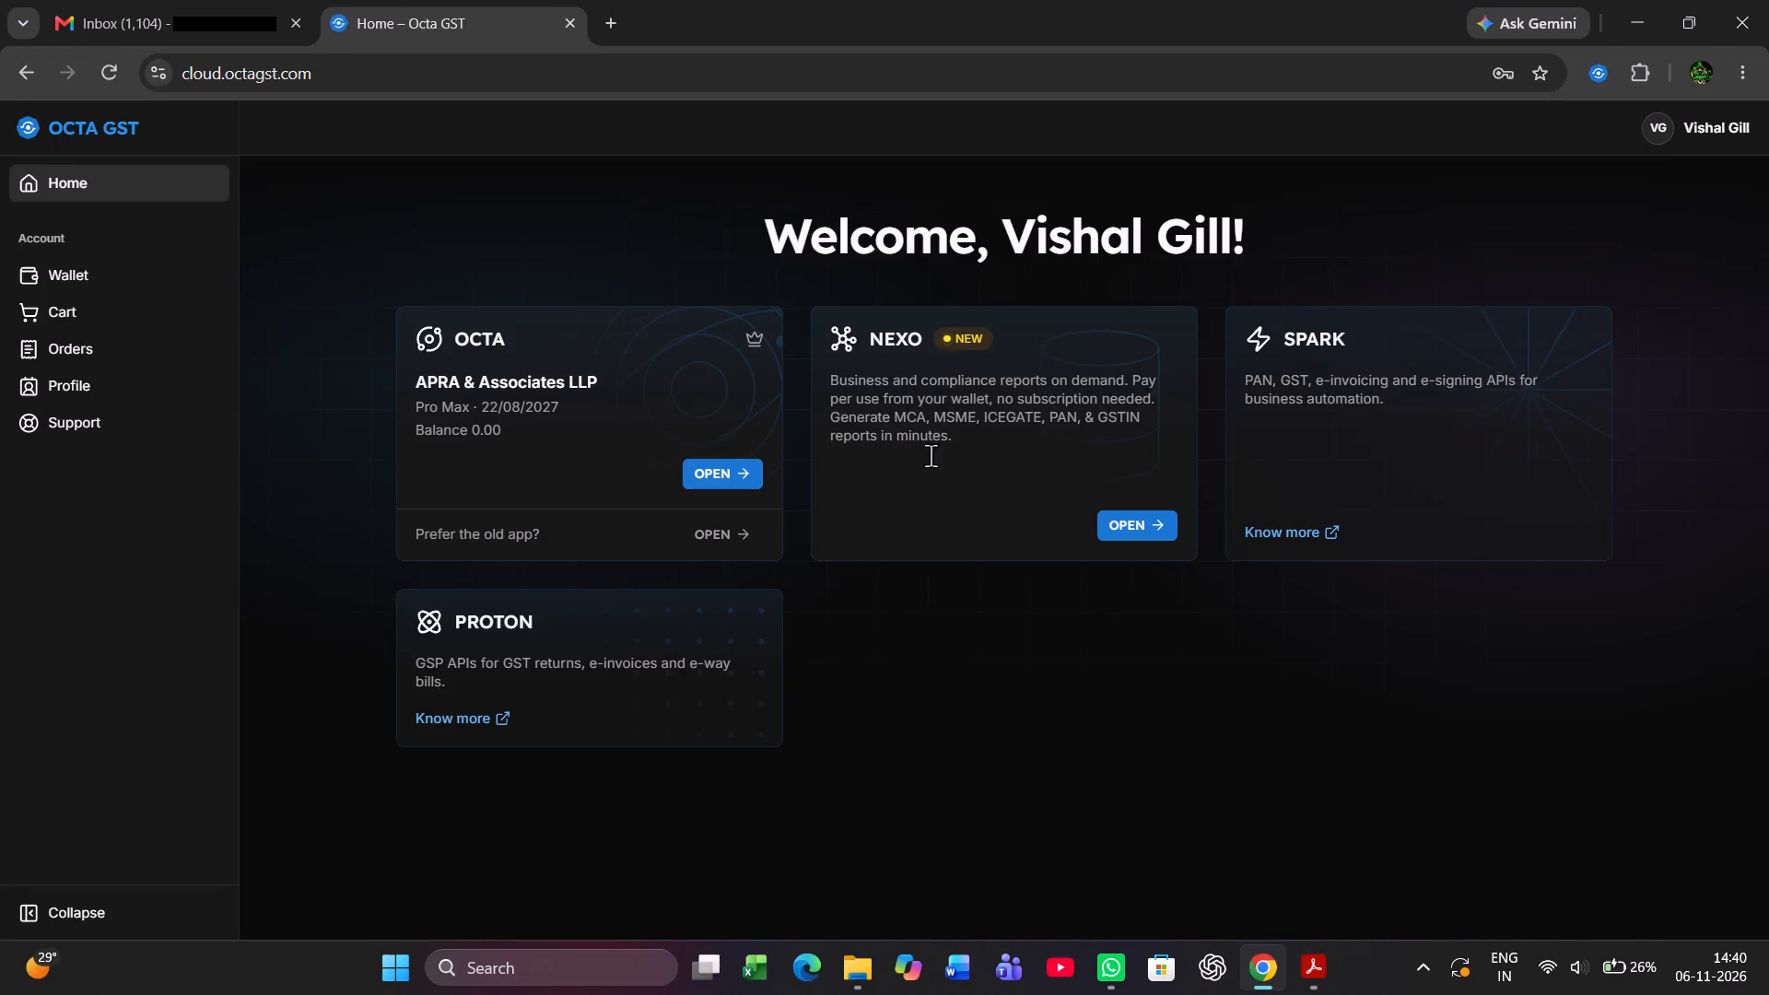
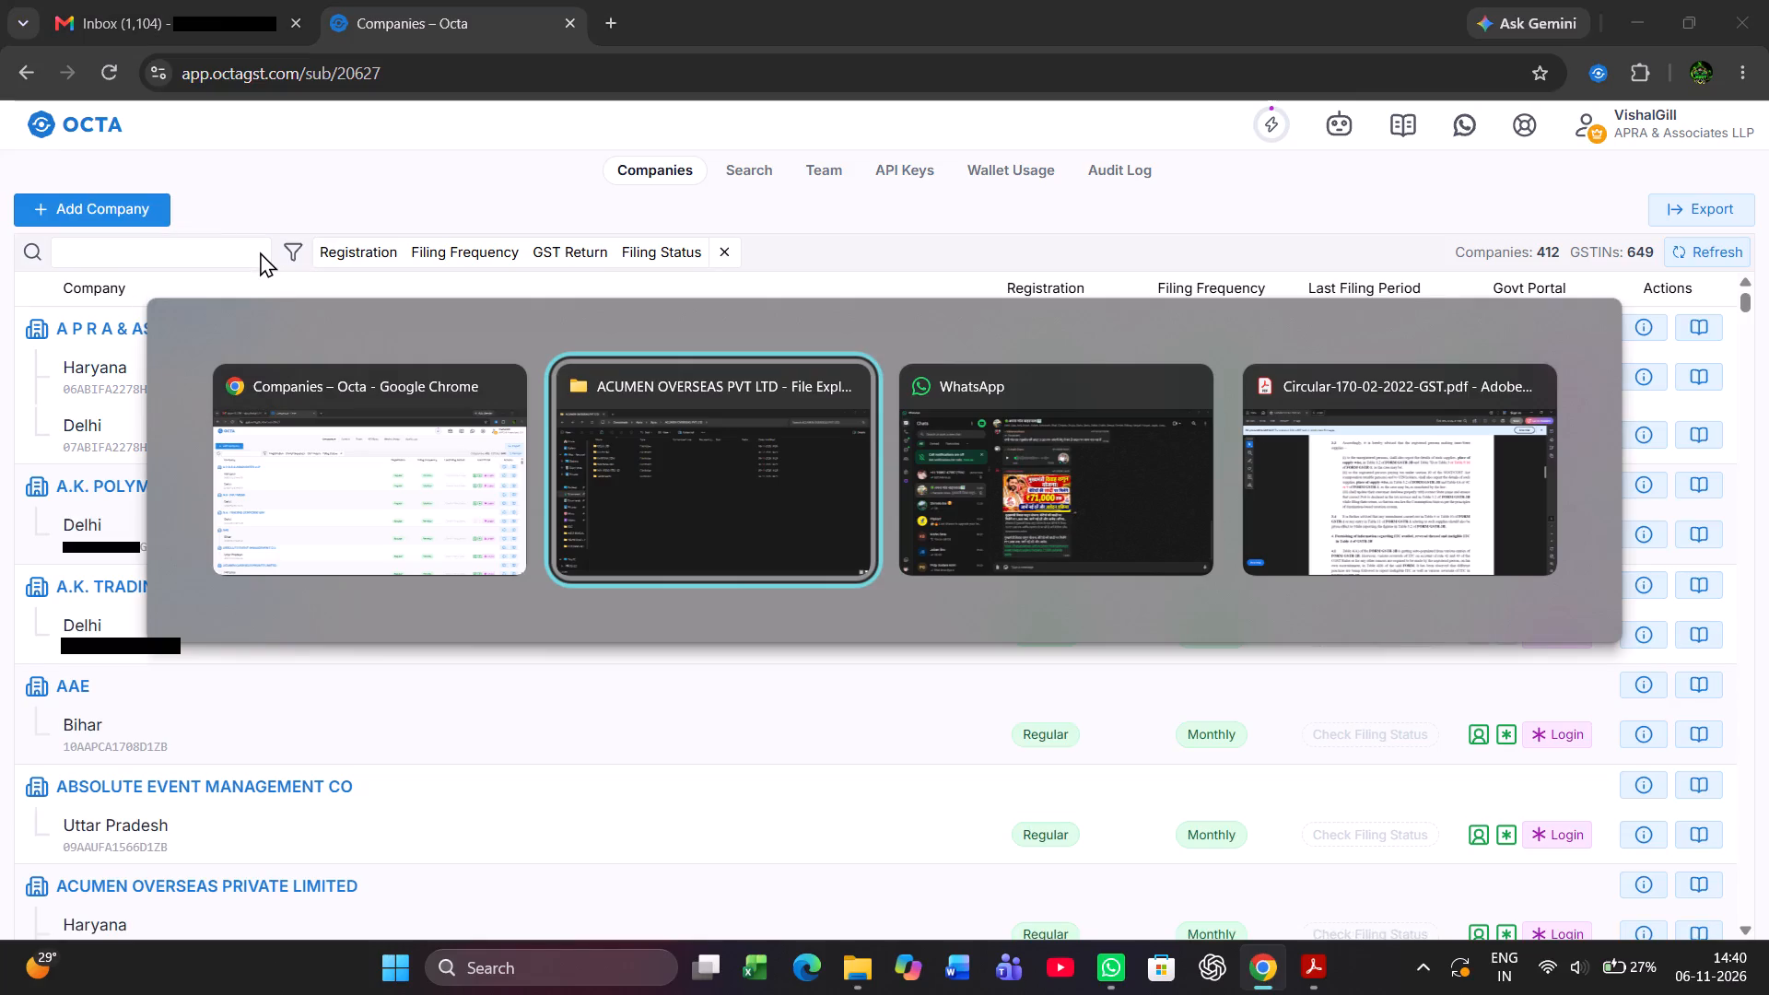
Switch to Octa in Chrome and search the companies for "acumen", cross-checking the TAMILNADU folder of ACUMEN OVERSEAS PVT LTD in File Explorer.
{"action": "key", "text": "alt+Left"}
{"action": "type", "text": "acumen"}
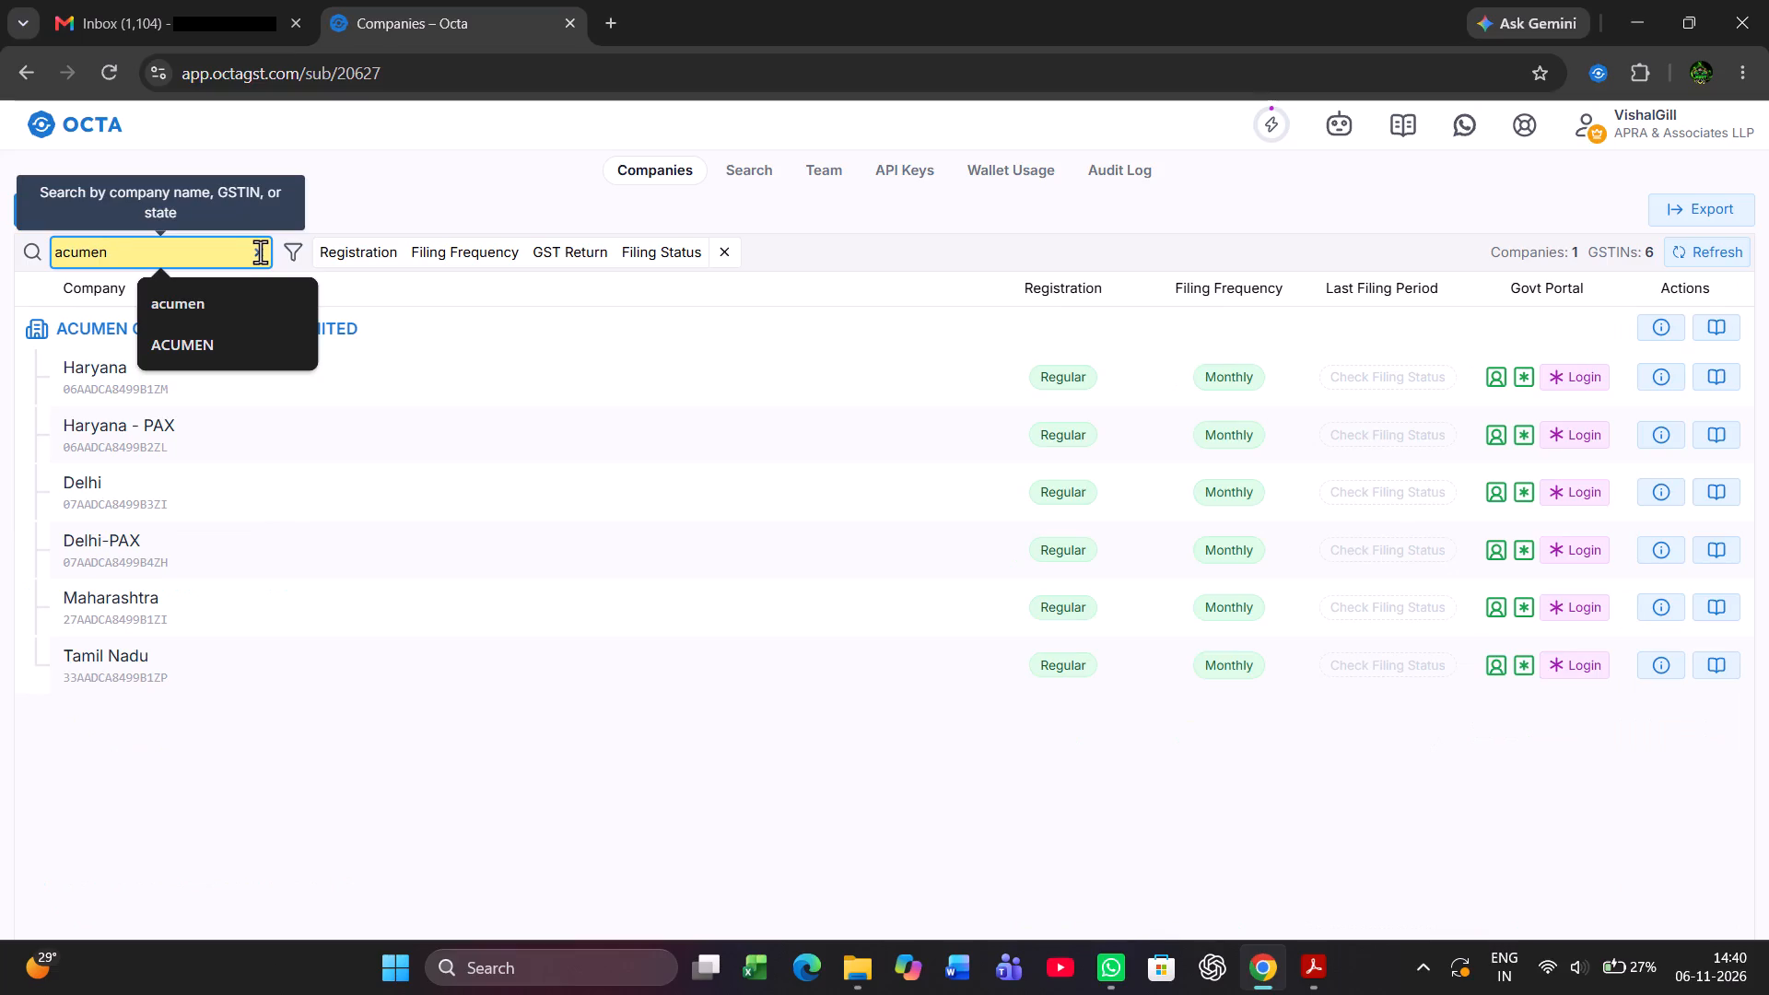
{"action": "key", "text": "alt+Tab"}
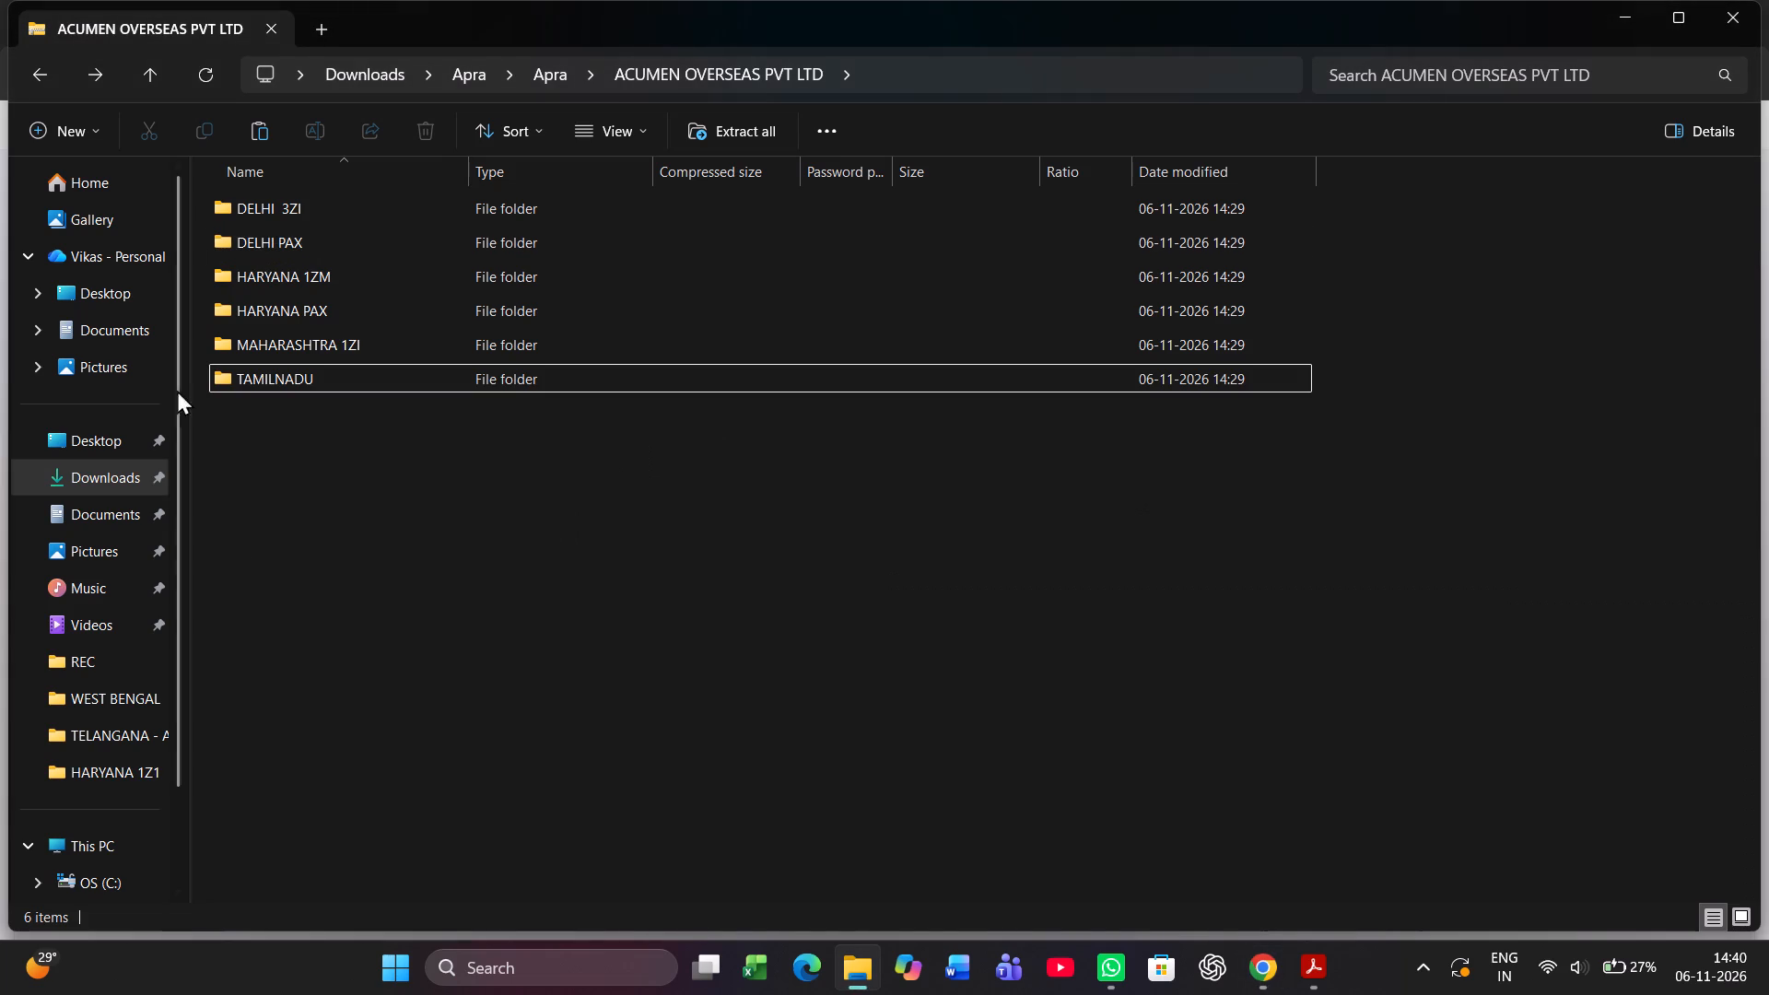
{"action": "left_click", "coordinate": [388, 383]}
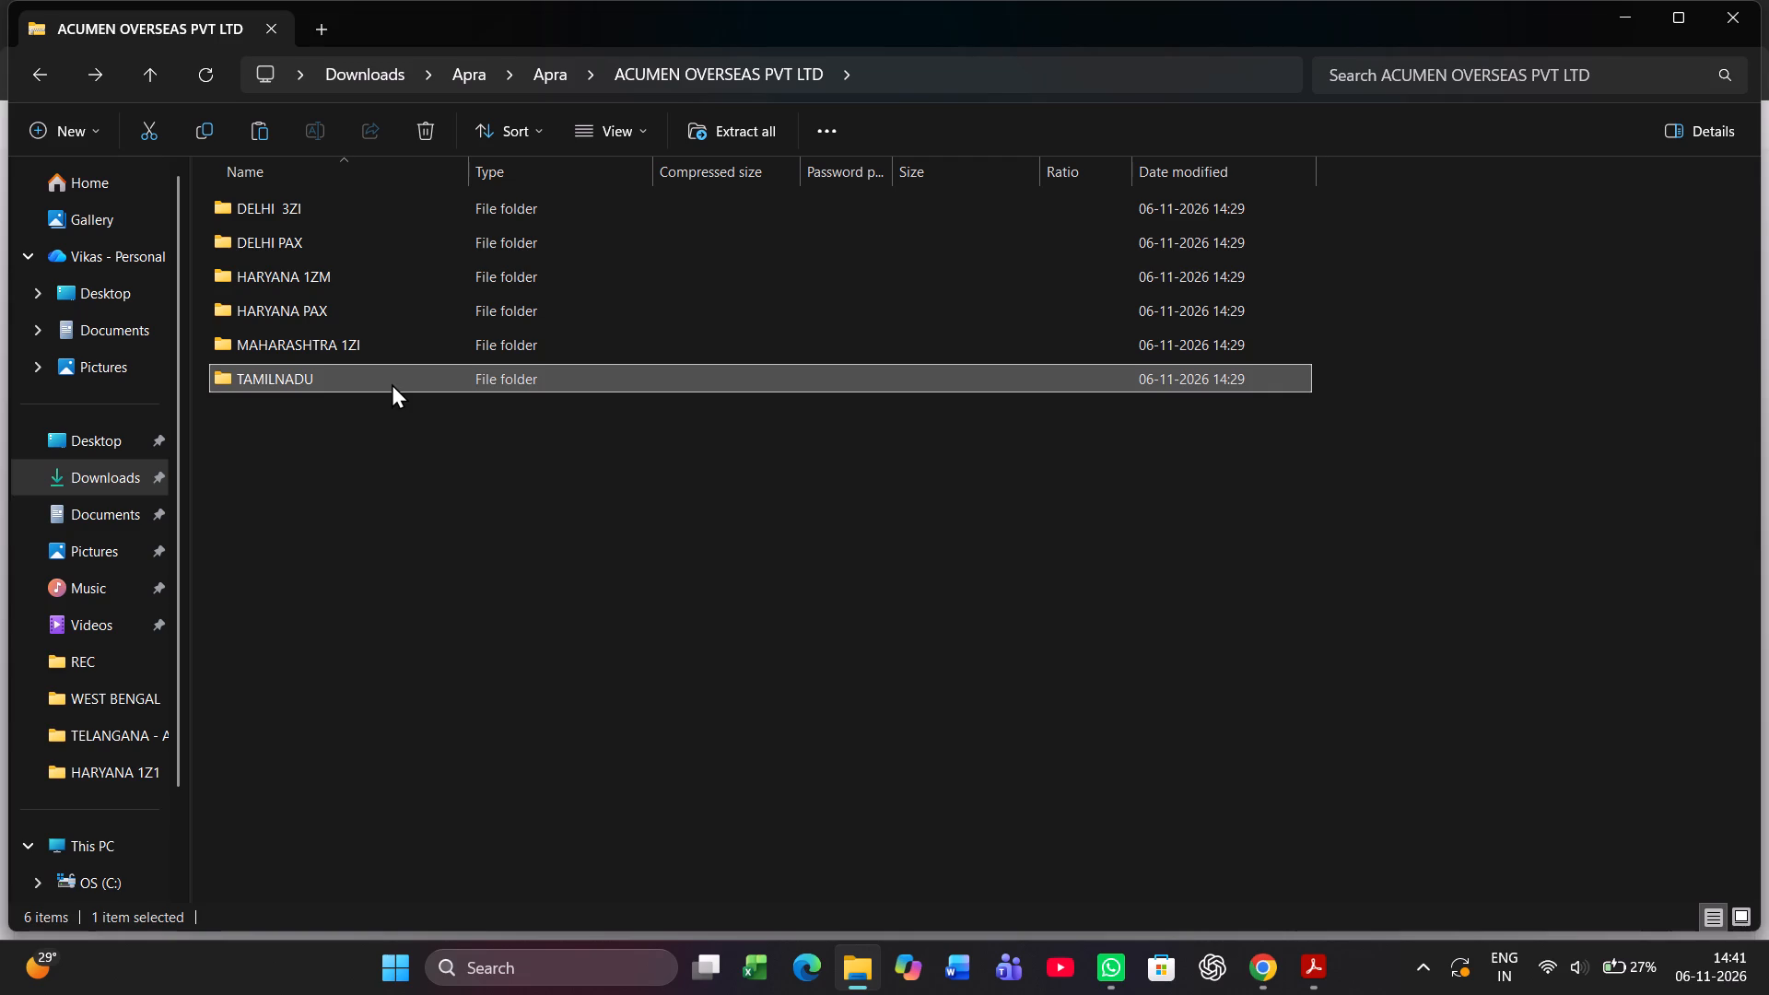
{"action": "key", "text": "alt+Tab"}
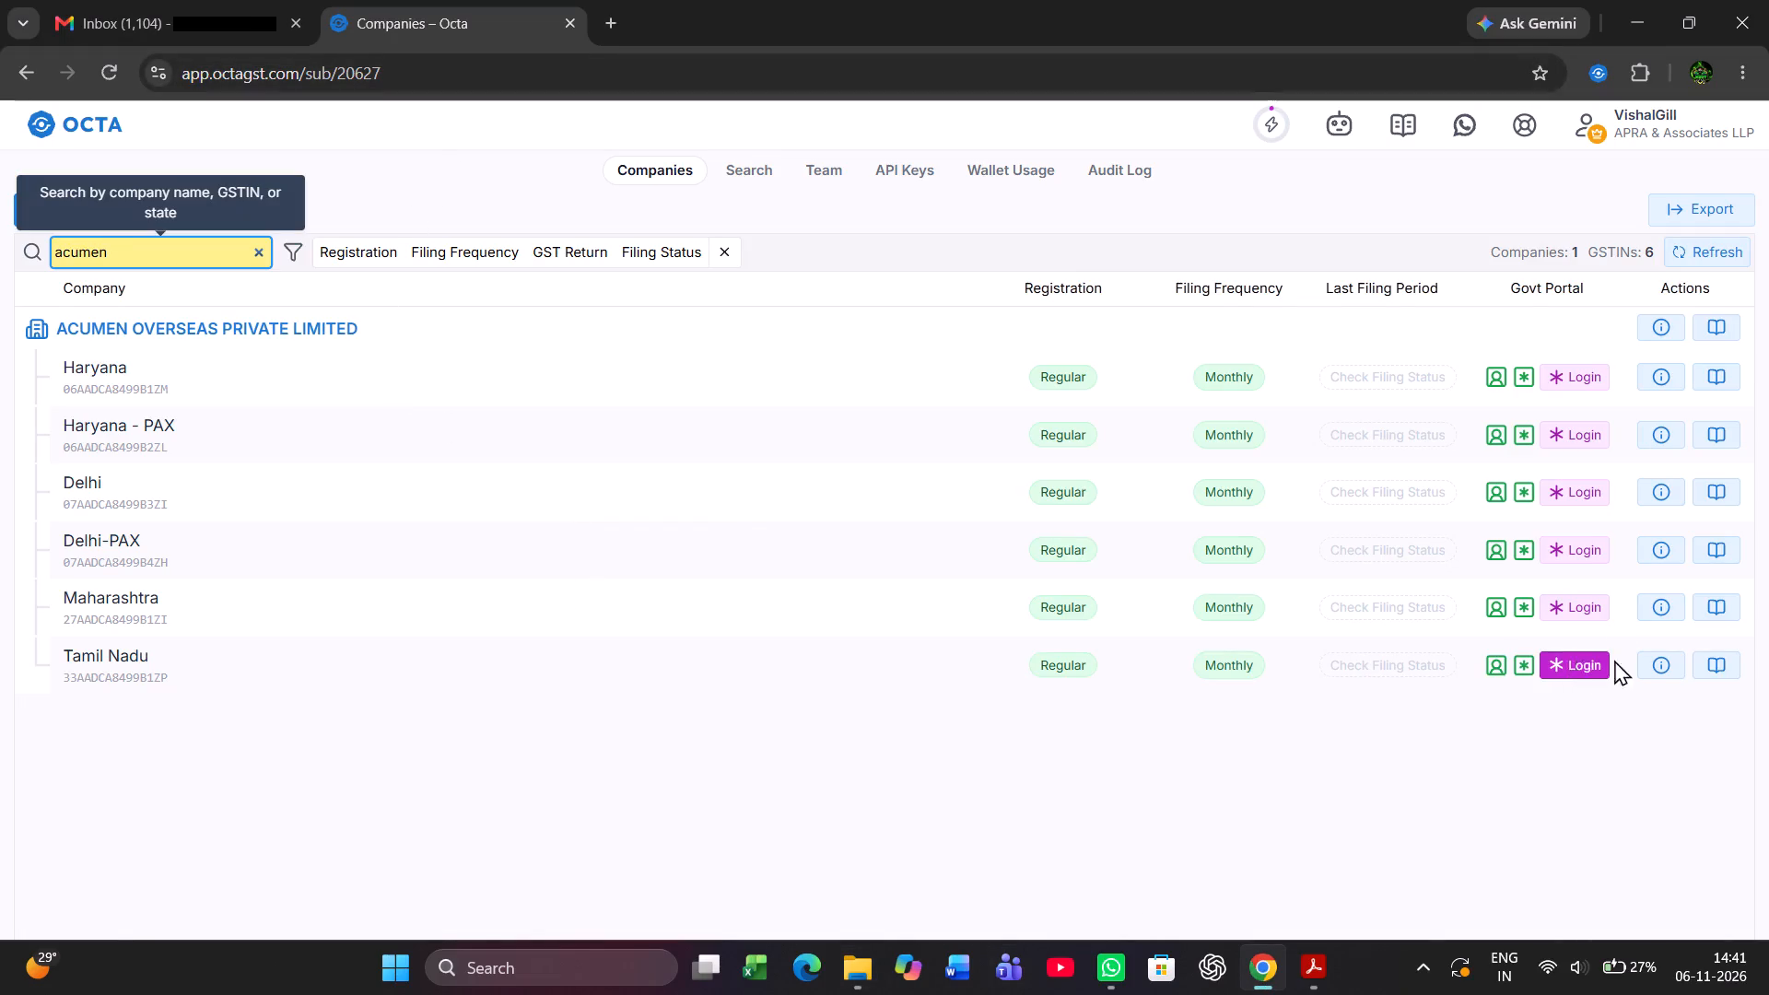
Open ACUMEN OVERSEAS PRIVATE LIMITED from its Tamil Nadu entry and log in to the government portal for the Tamil Nadu GSTIN.
{"action": "left_click", "coordinate": [1694, 658]}
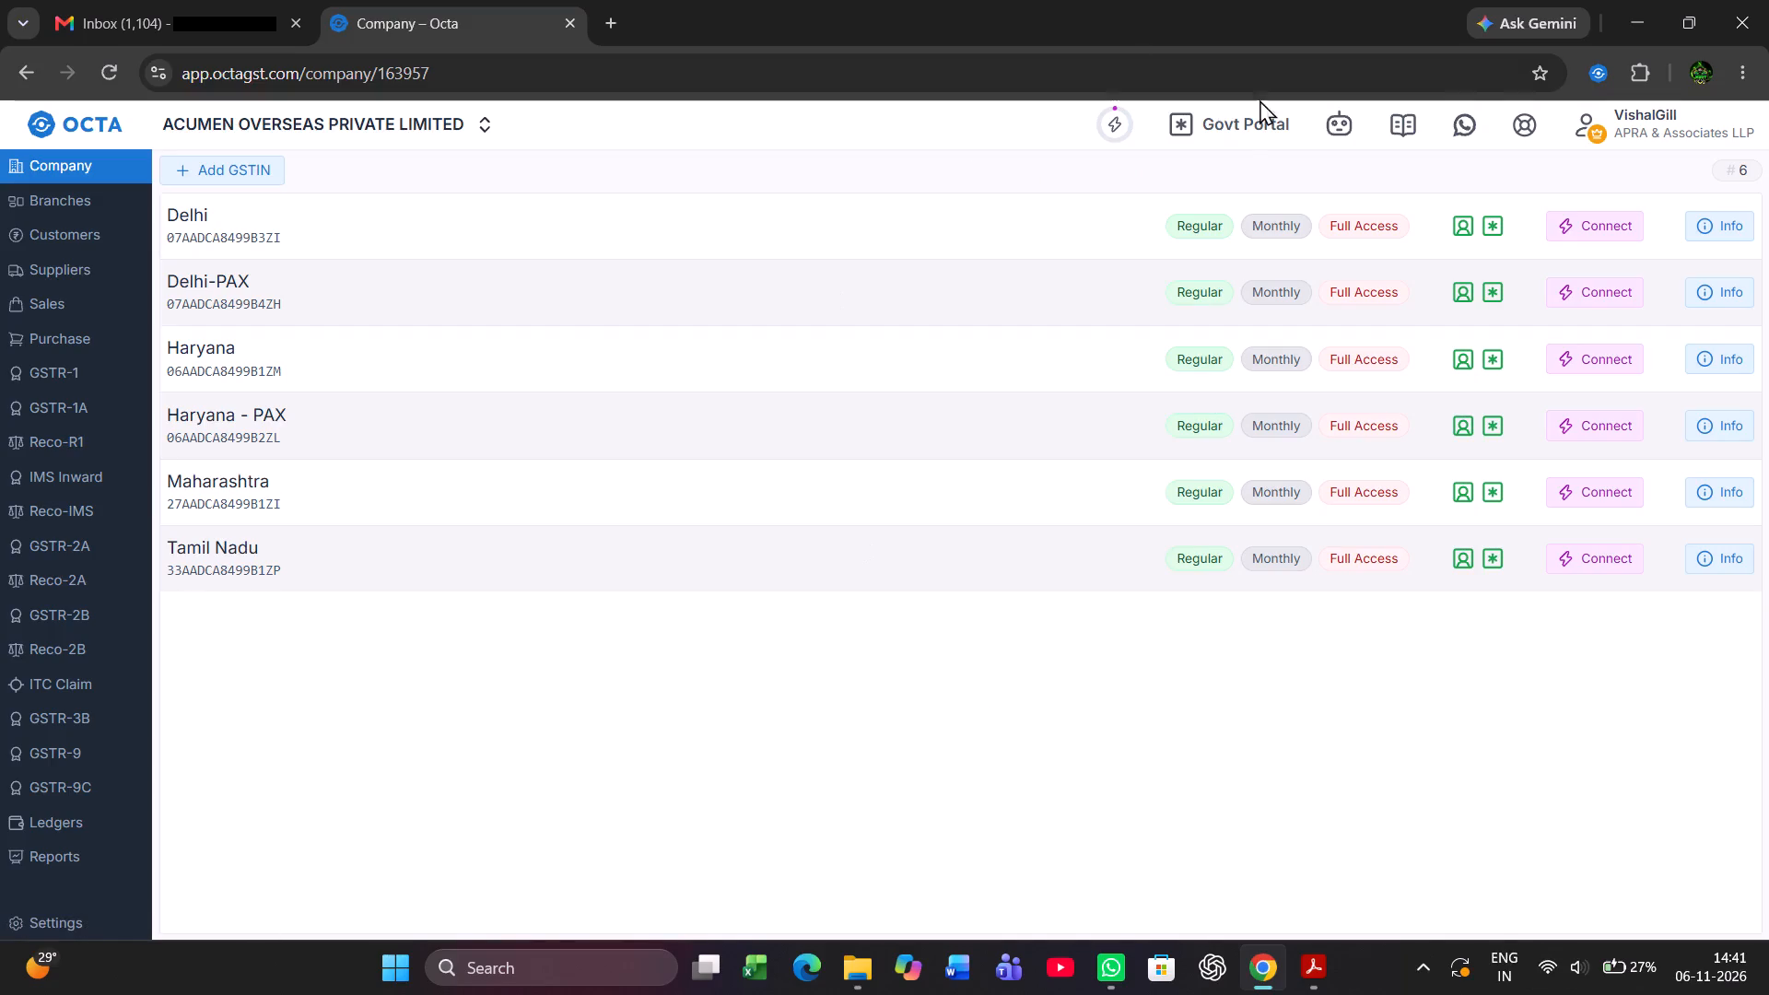
{"action": "left_click", "coordinate": [1224, 131]}
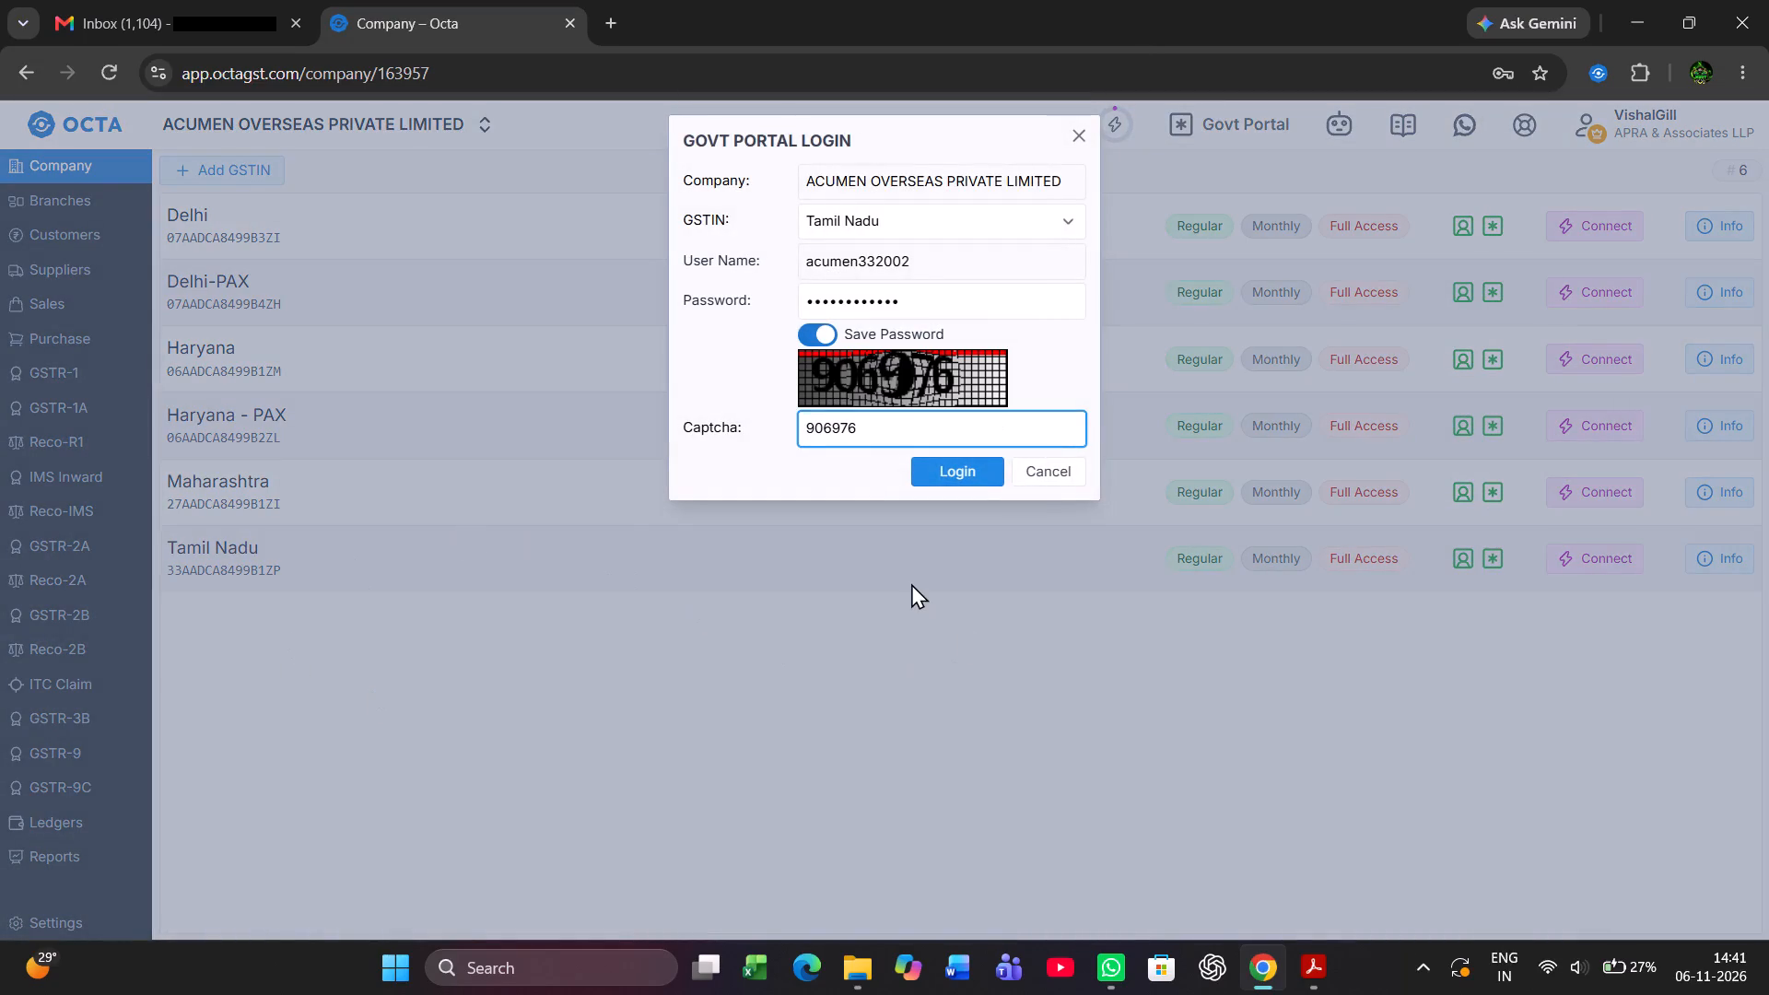
{"action": "key", "text": "Return"}
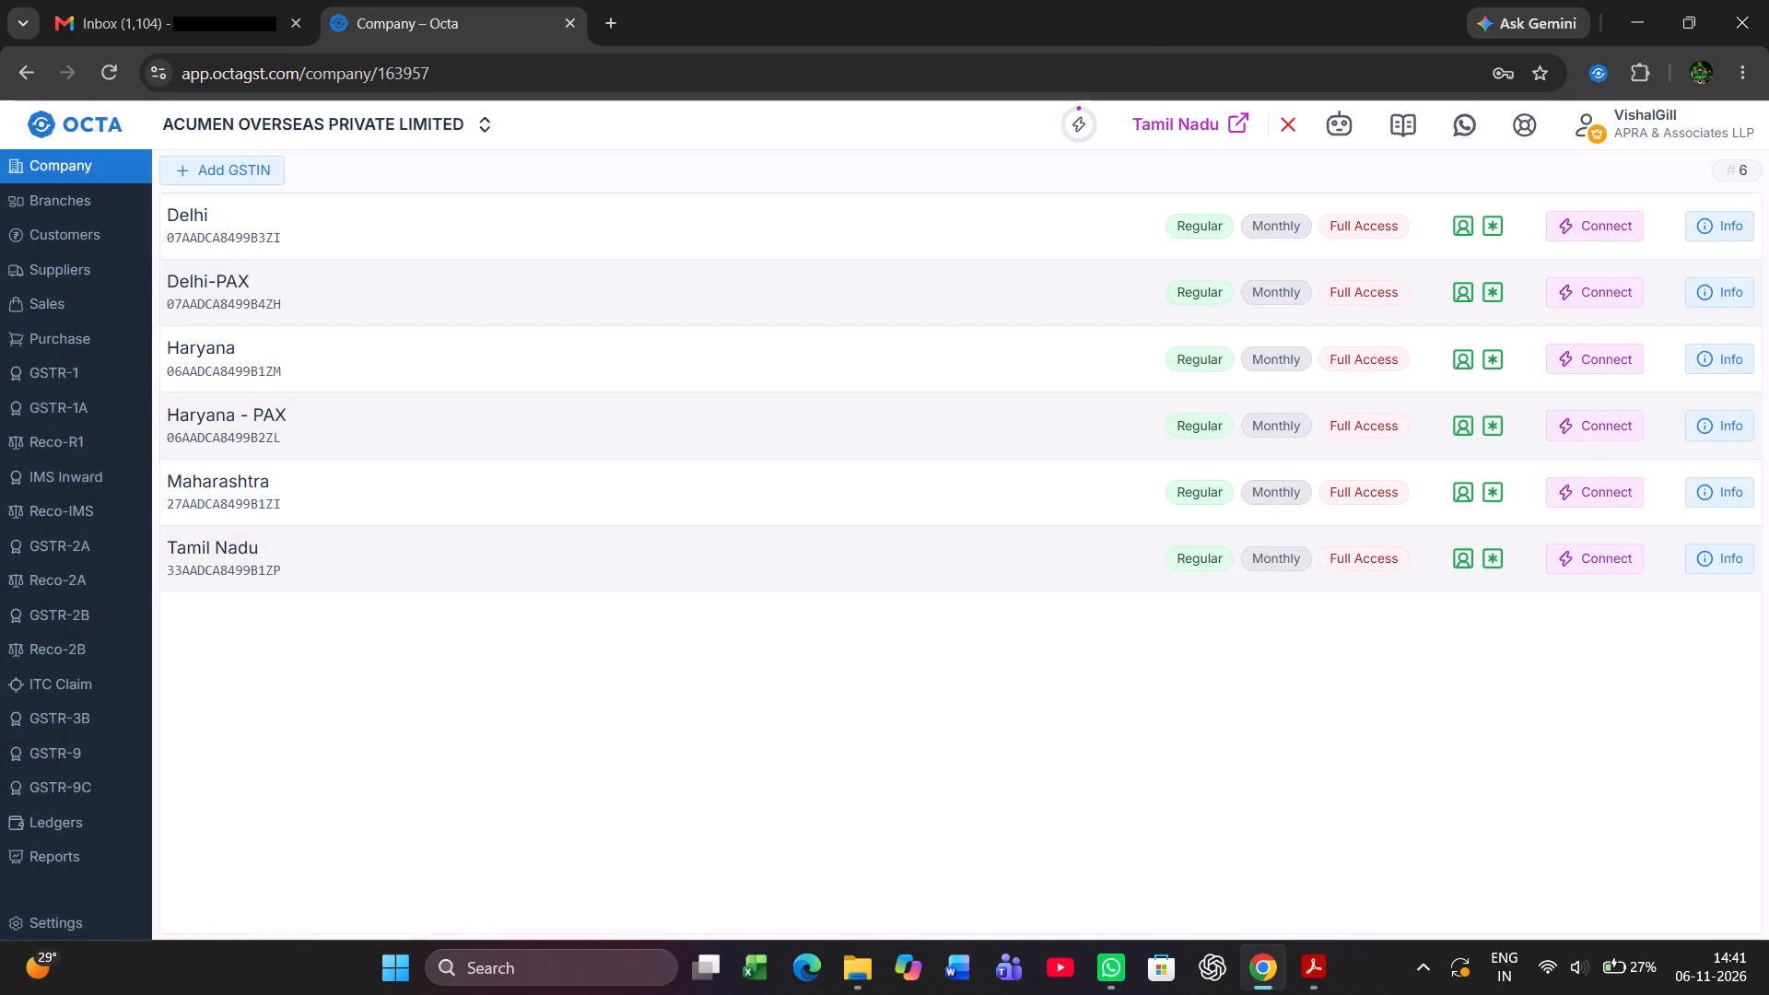
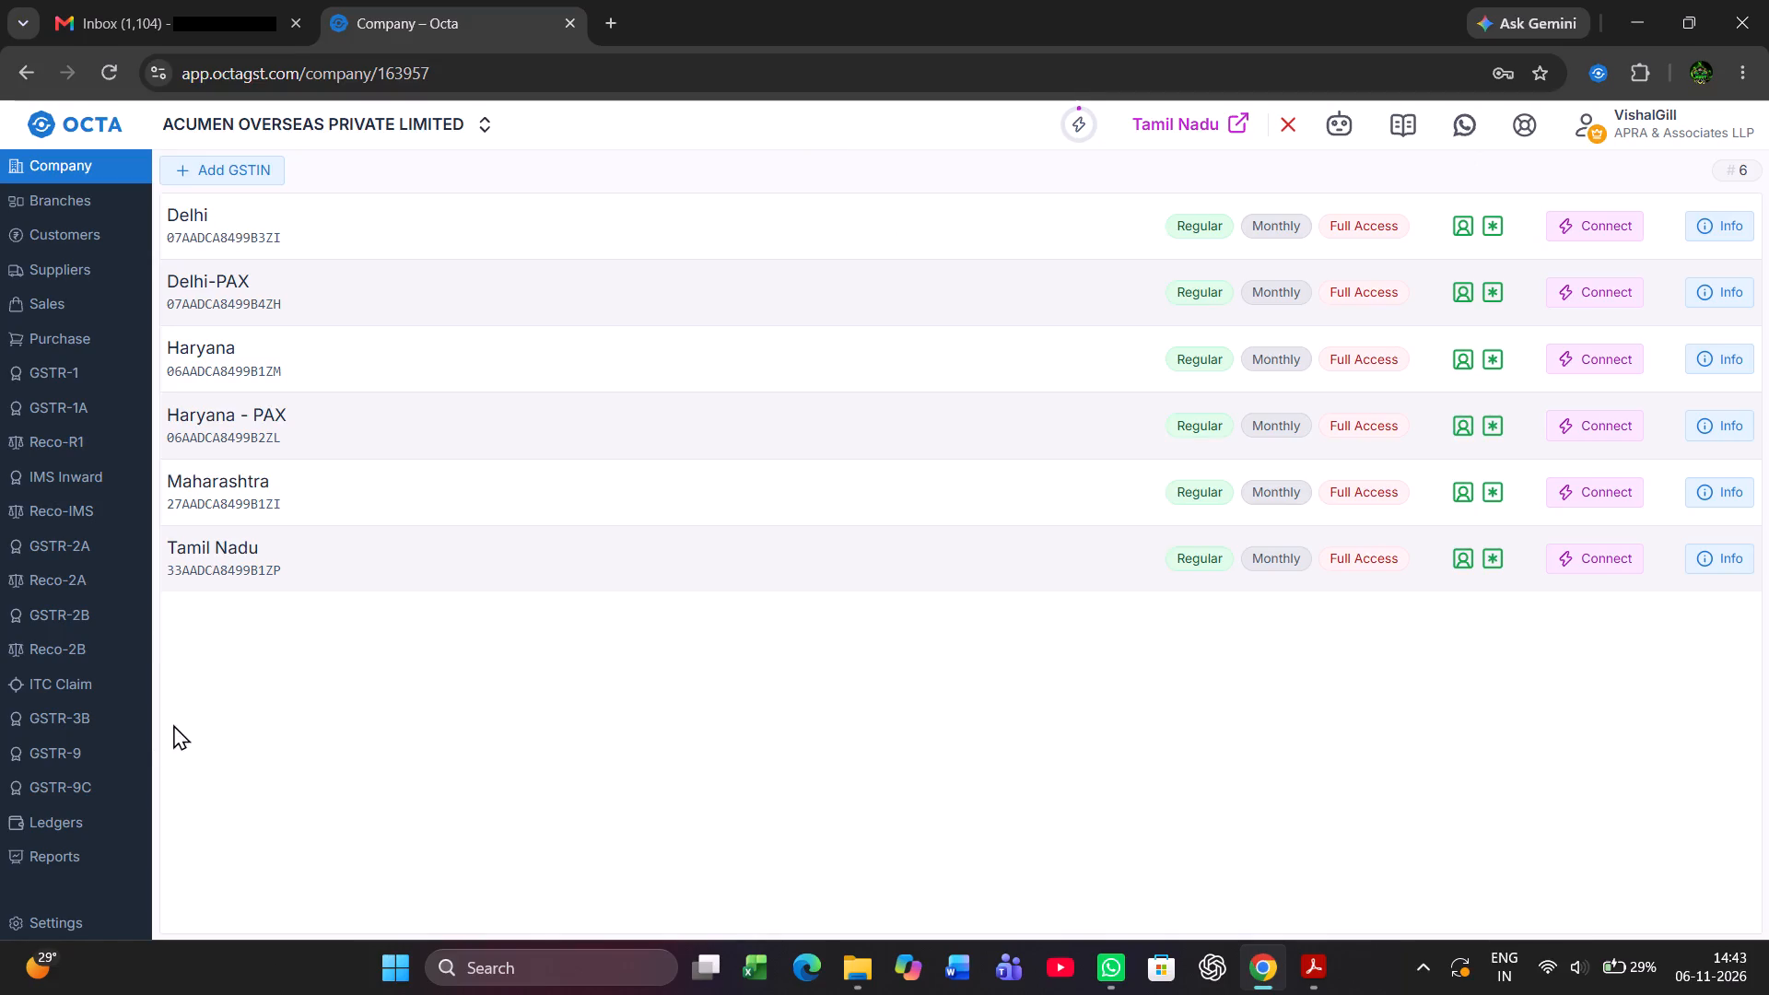
Review the 2025-26 filing history of ACUMEN OVERSEAS's GSTINs for GSTR-2A, GSTR-3B and GSTR-1.
{"action": "left_click", "coordinate": [86, 545]}
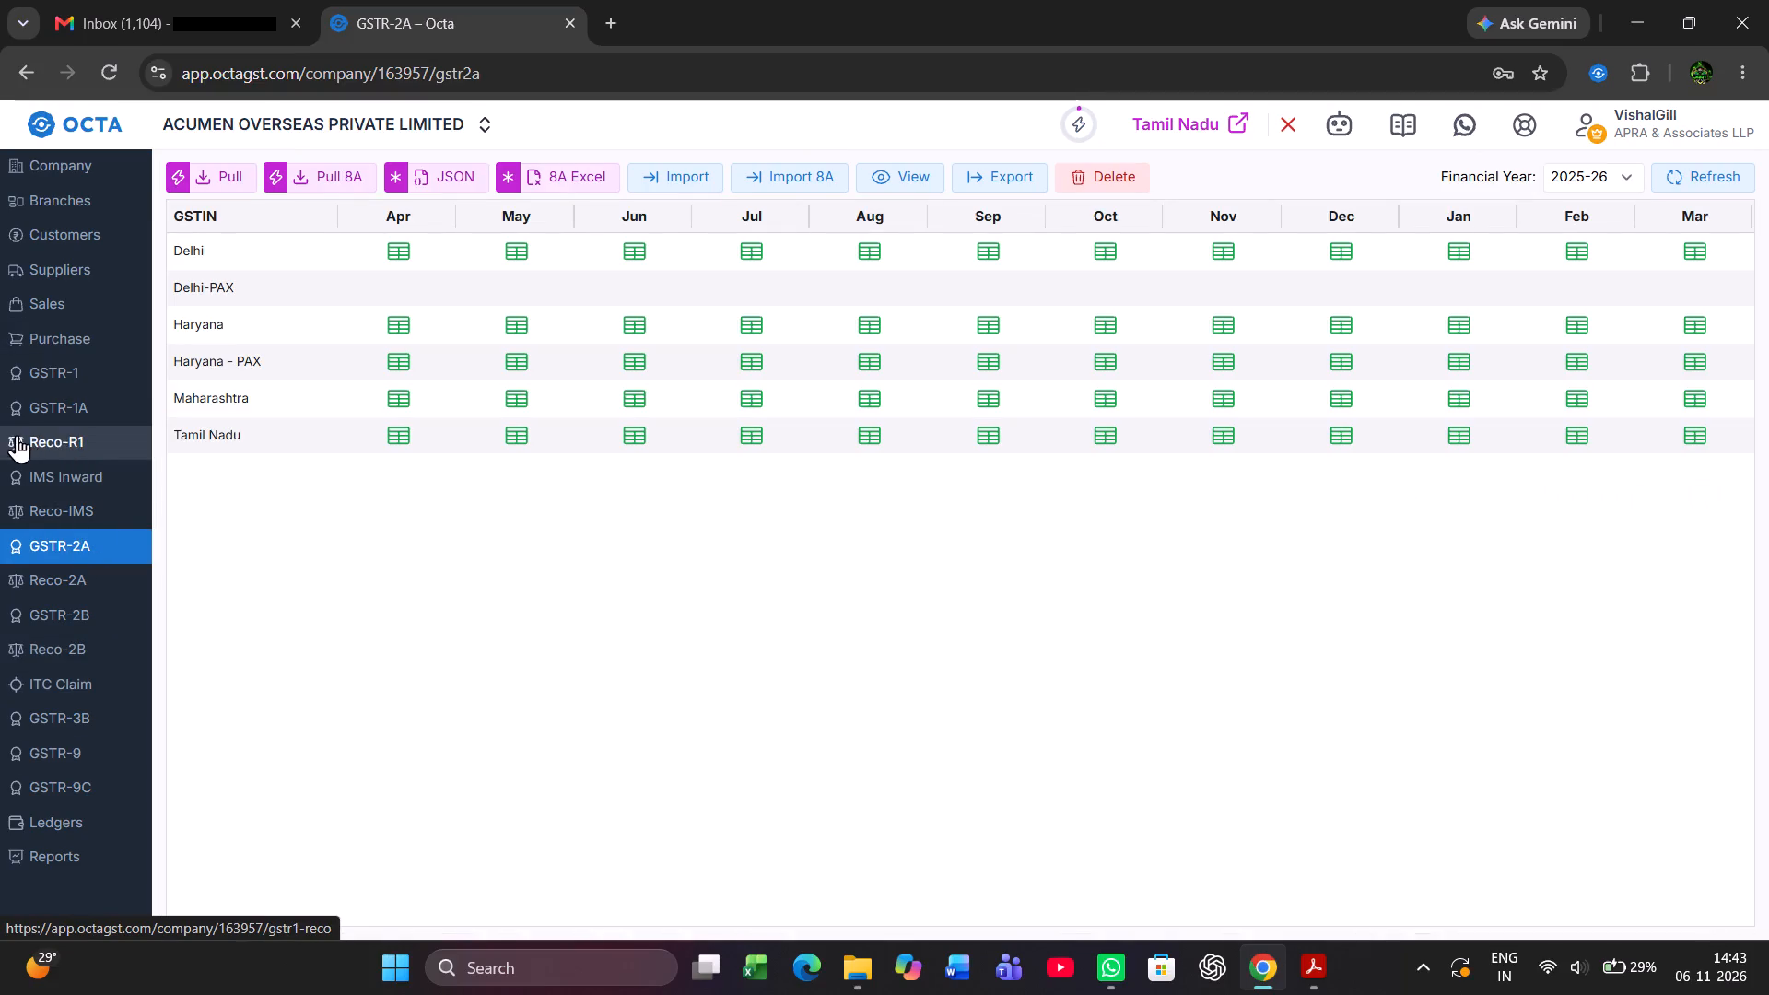
{"action": "left_click", "coordinate": [102, 388]}
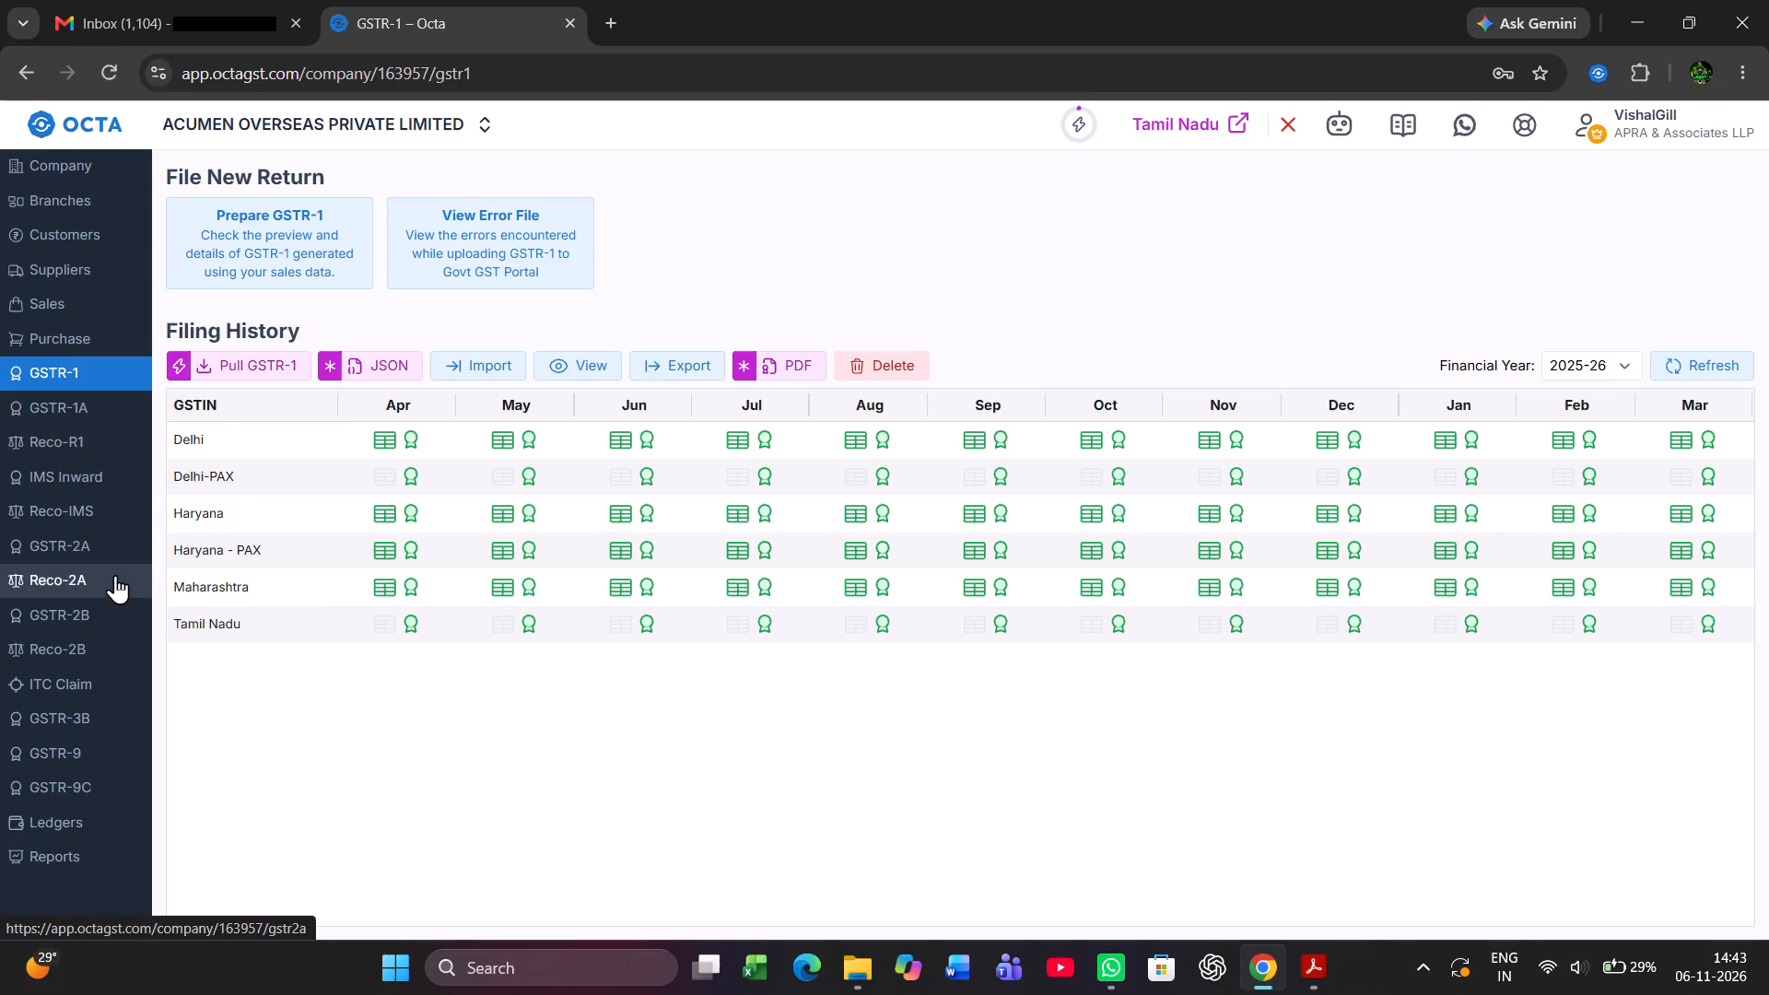
{"action": "left_click", "coordinate": [88, 537]}
{"action": "left_click", "coordinate": [73, 625]}
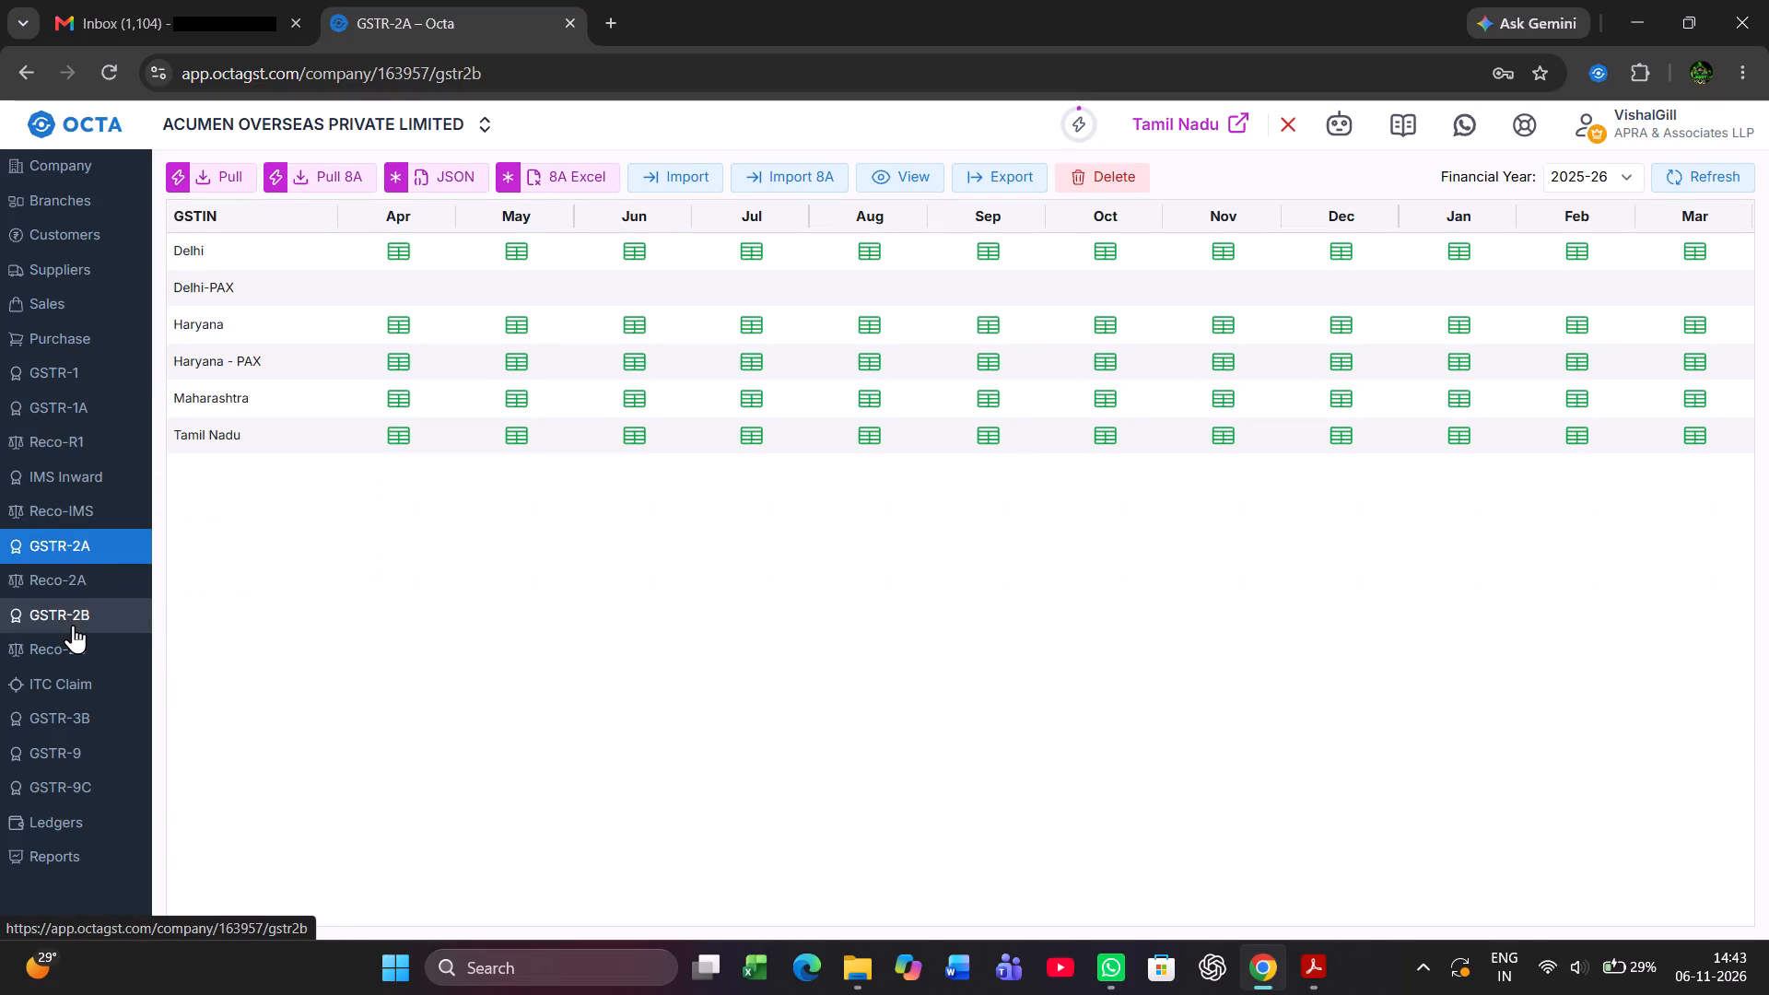
{"action": "left_click", "coordinate": [71, 715]}
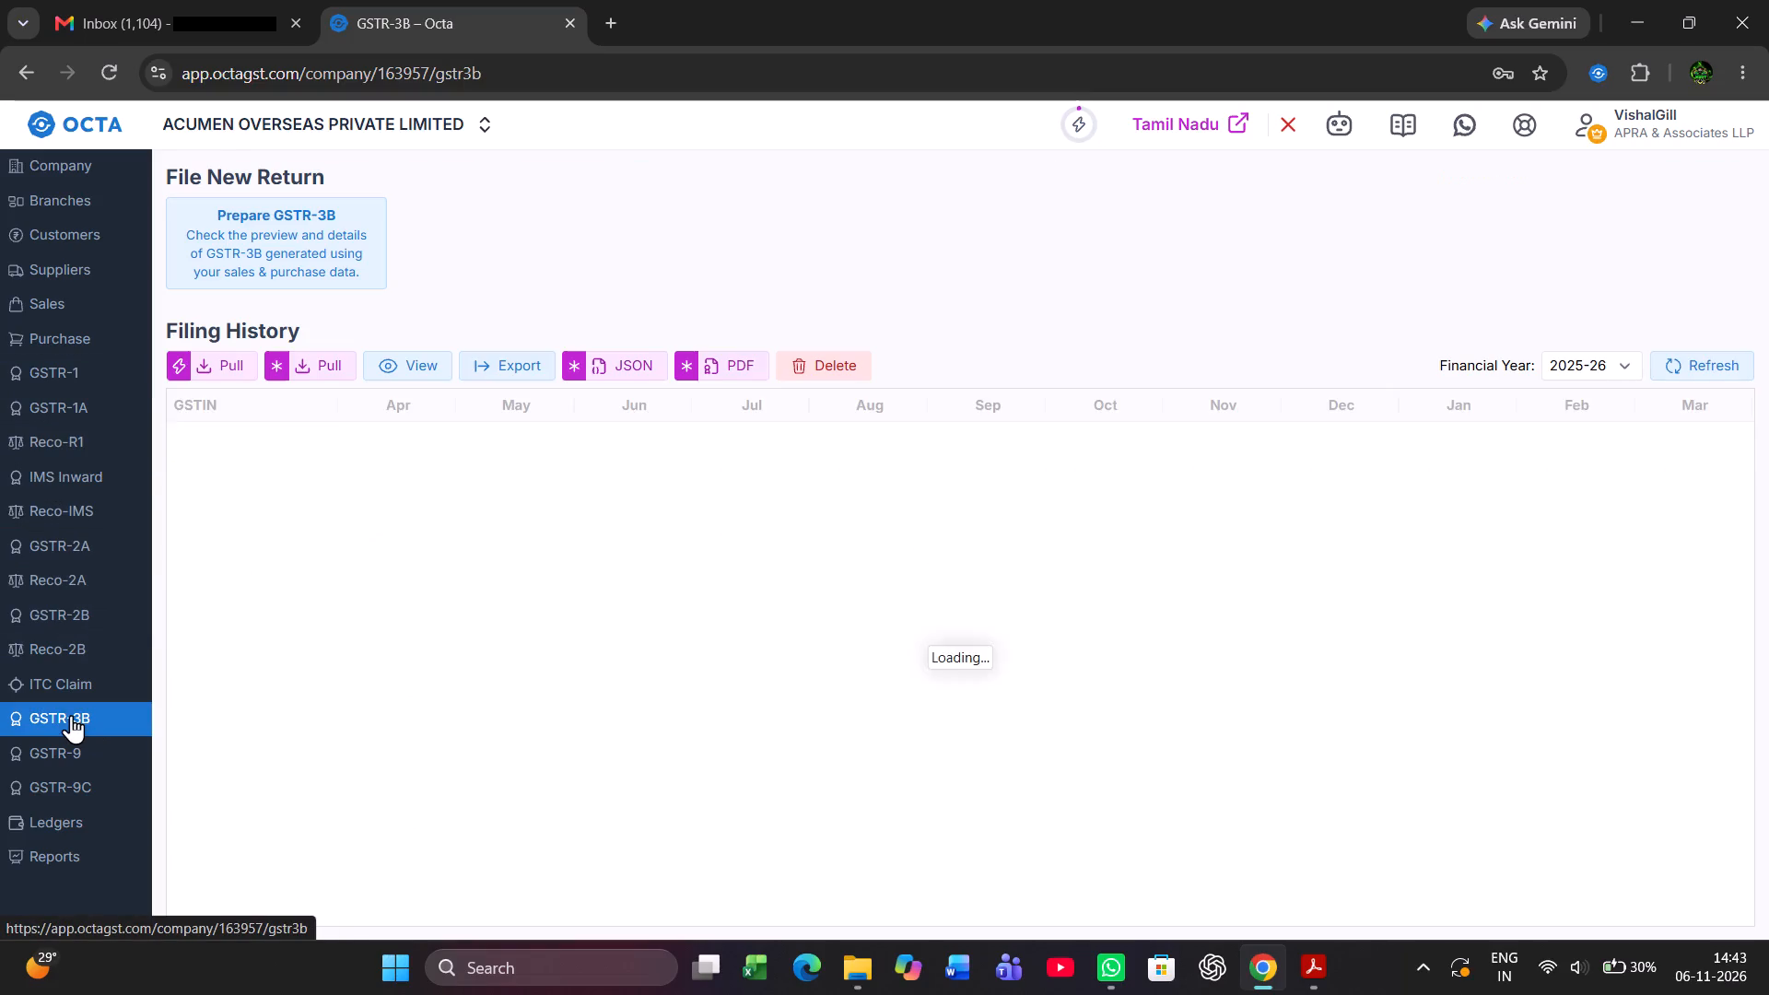
{"action": "left_click", "coordinate": [66, 380]}
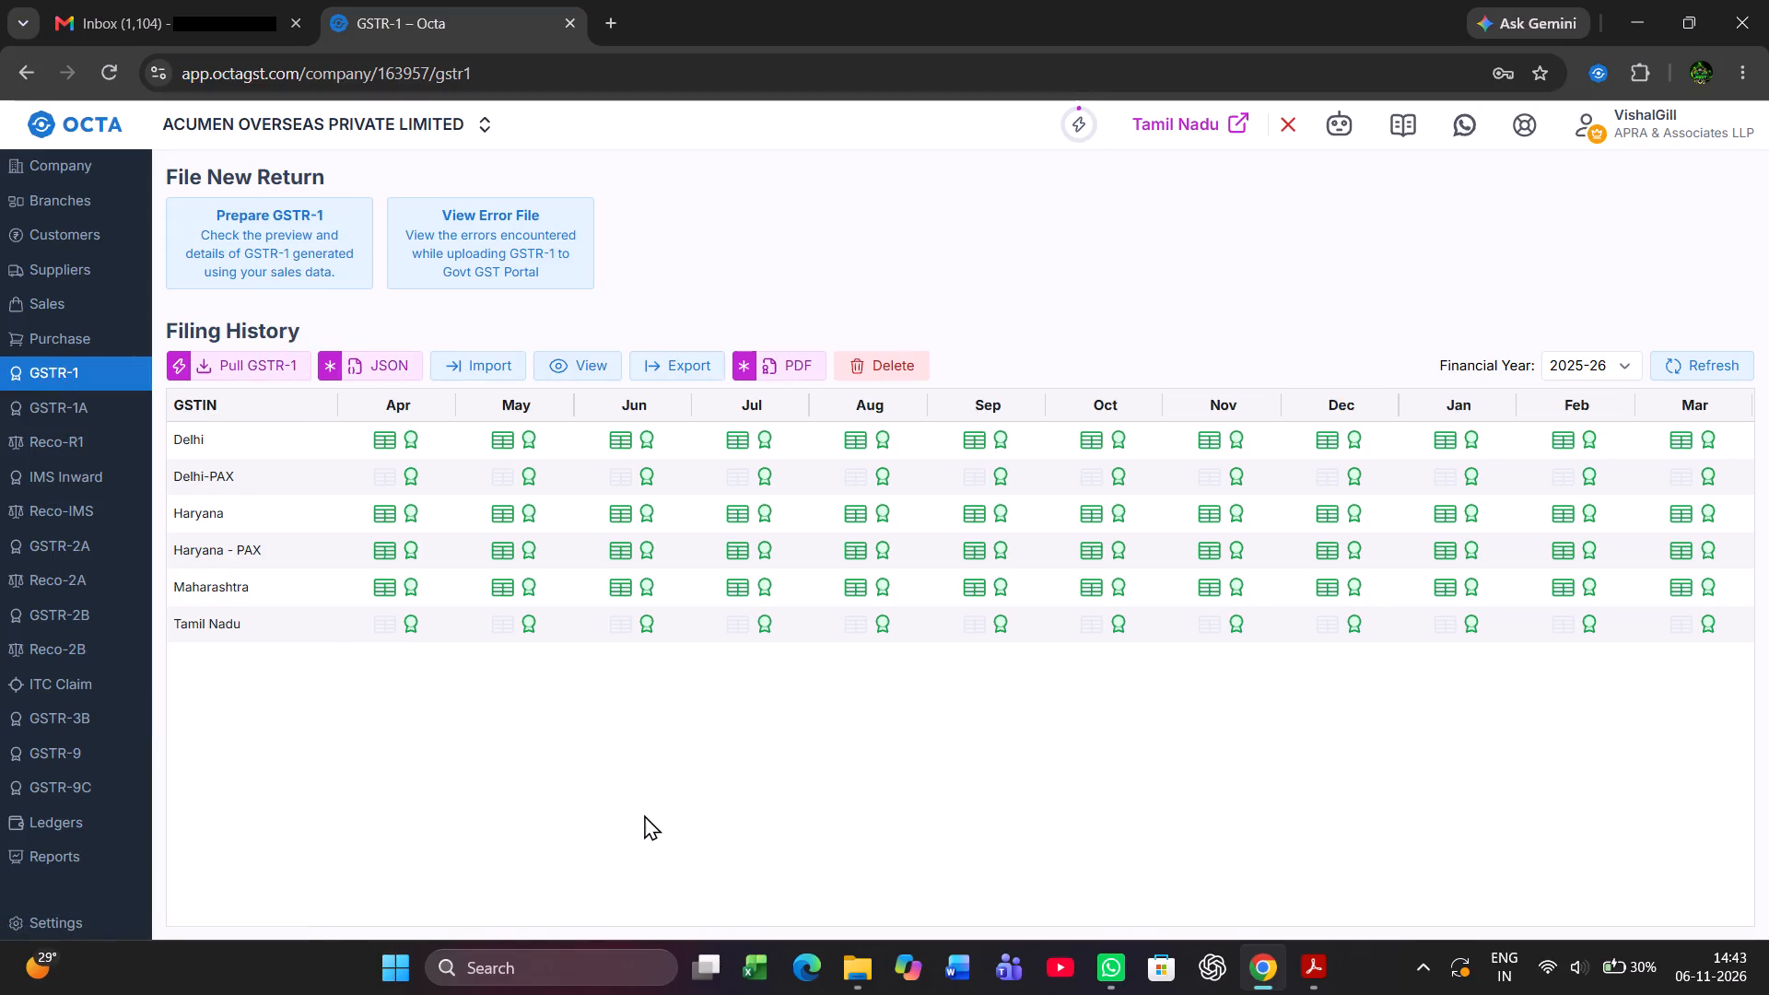
Switch to File Explorer and examine the archived return files in ACUMEN OVERSEAS PVT LTD's DELHI PAX and TAMILNADU folders.
{"action": "key", "text": "alt+Tab"}
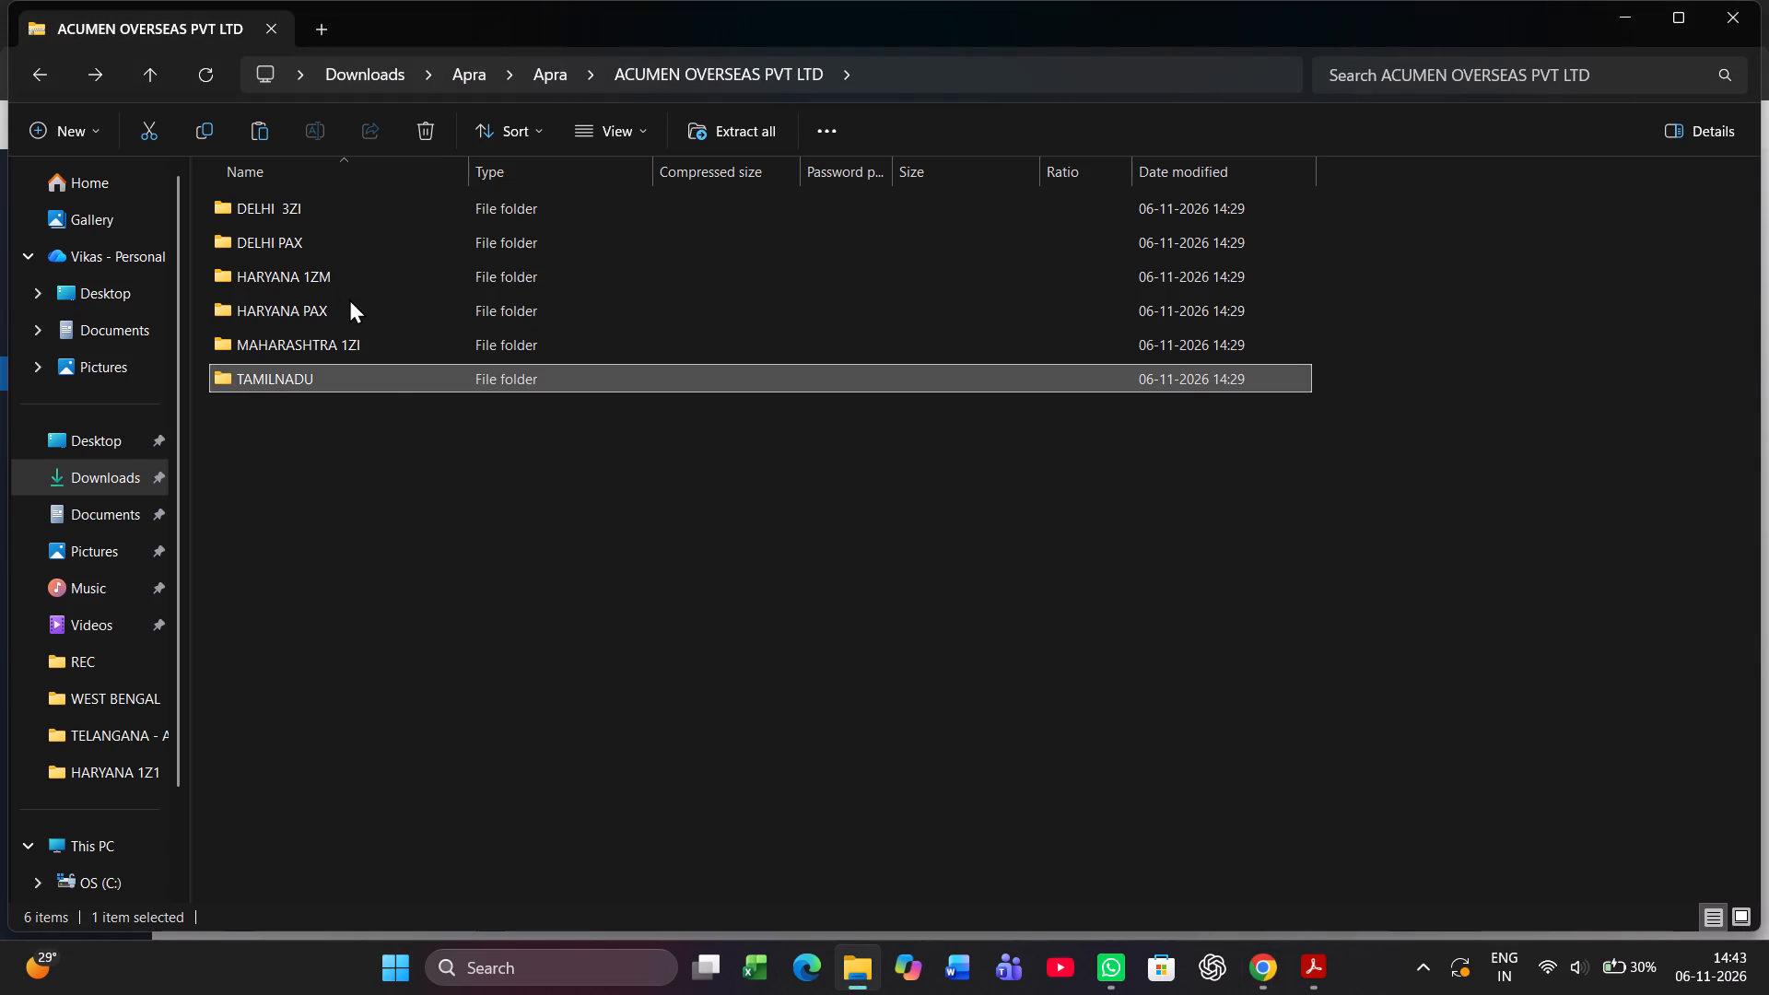
{"action": "double_click", "coordinate": [385, 228]}
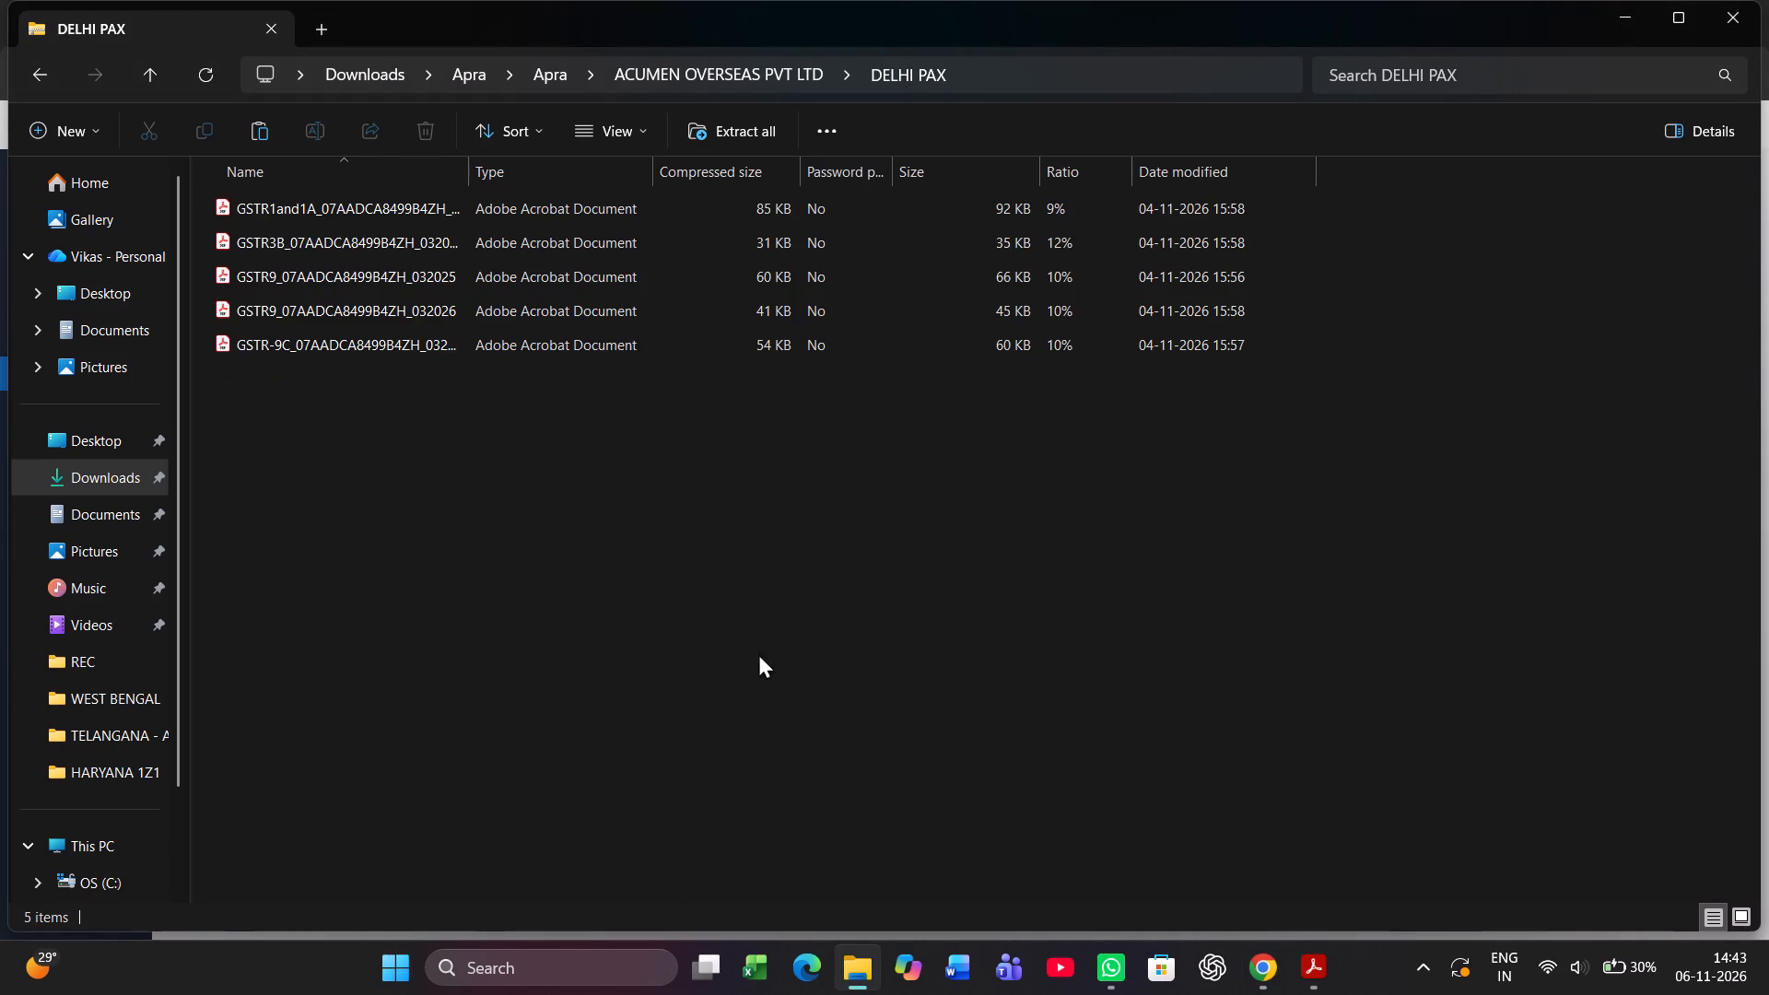
{"action": "key", "text": "BackSpace"}
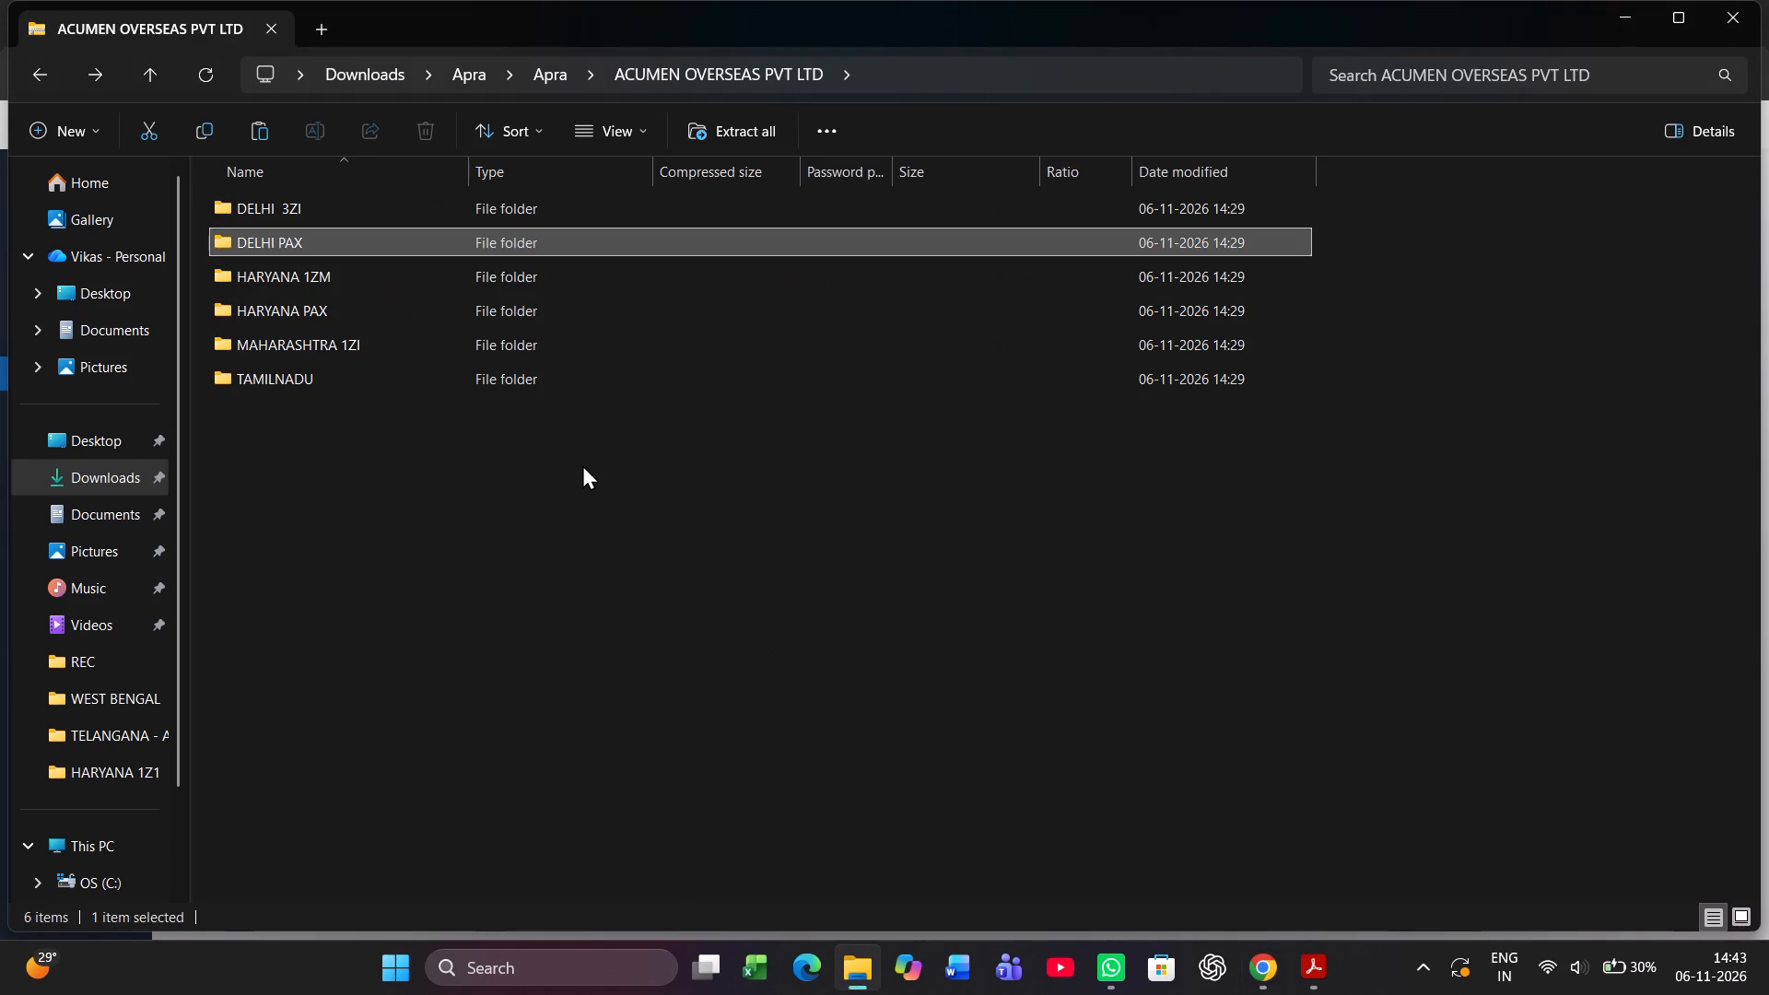
{"action": "key", "text": "Down"}
{"action": "key", "text": "Down"}
{"action": "key", "text": "Down"}
{"action": "key", "text": "Down"}
{"action": "key", "text": "Return"}
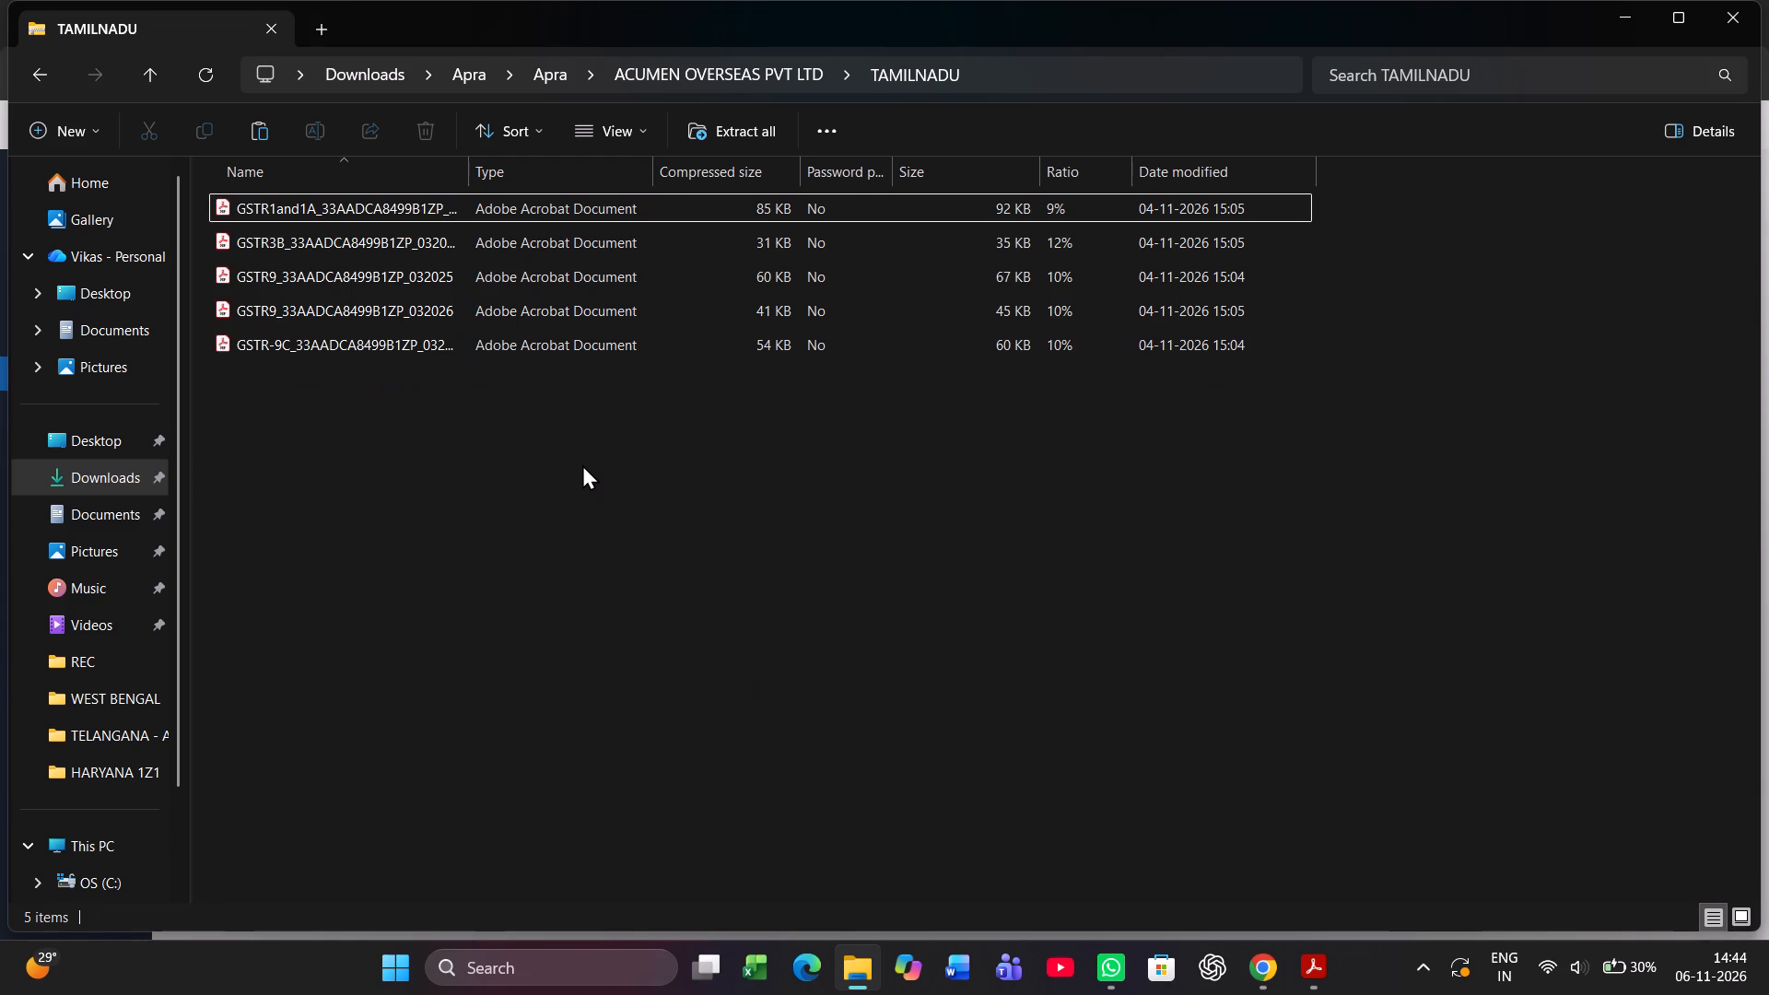
{"action": "key", "text": "BackSpace"}
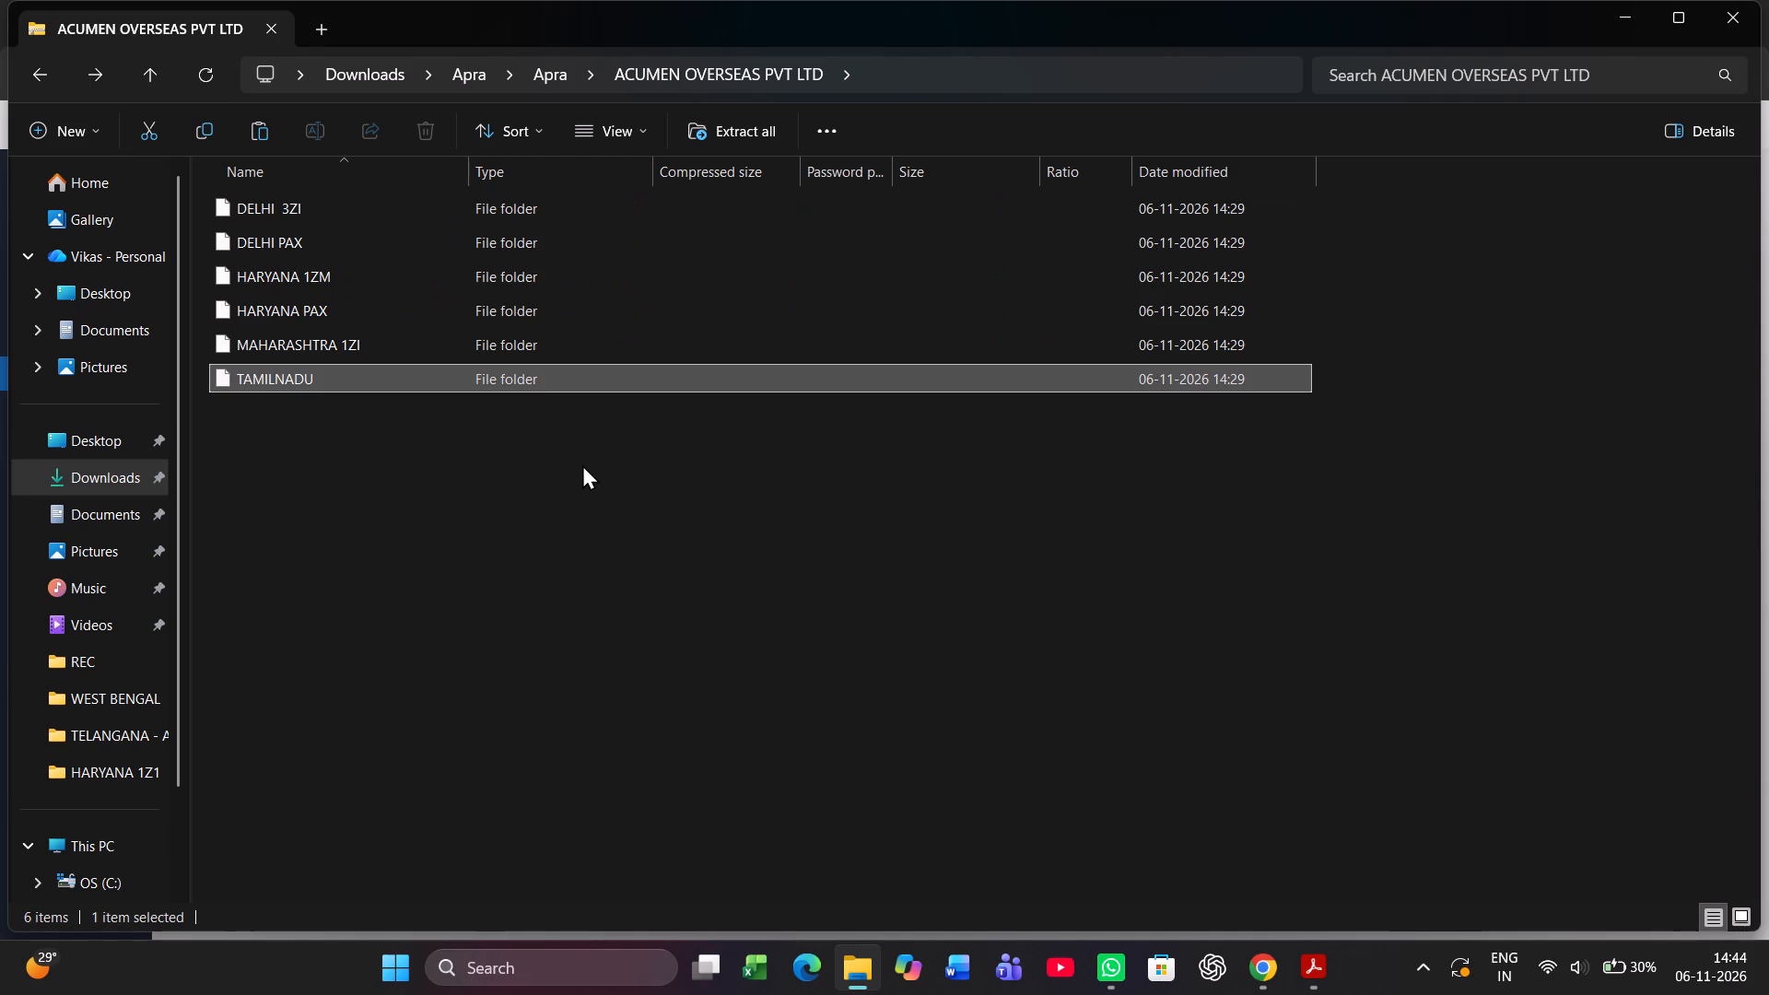
{"action": "key", "text": "Return"}
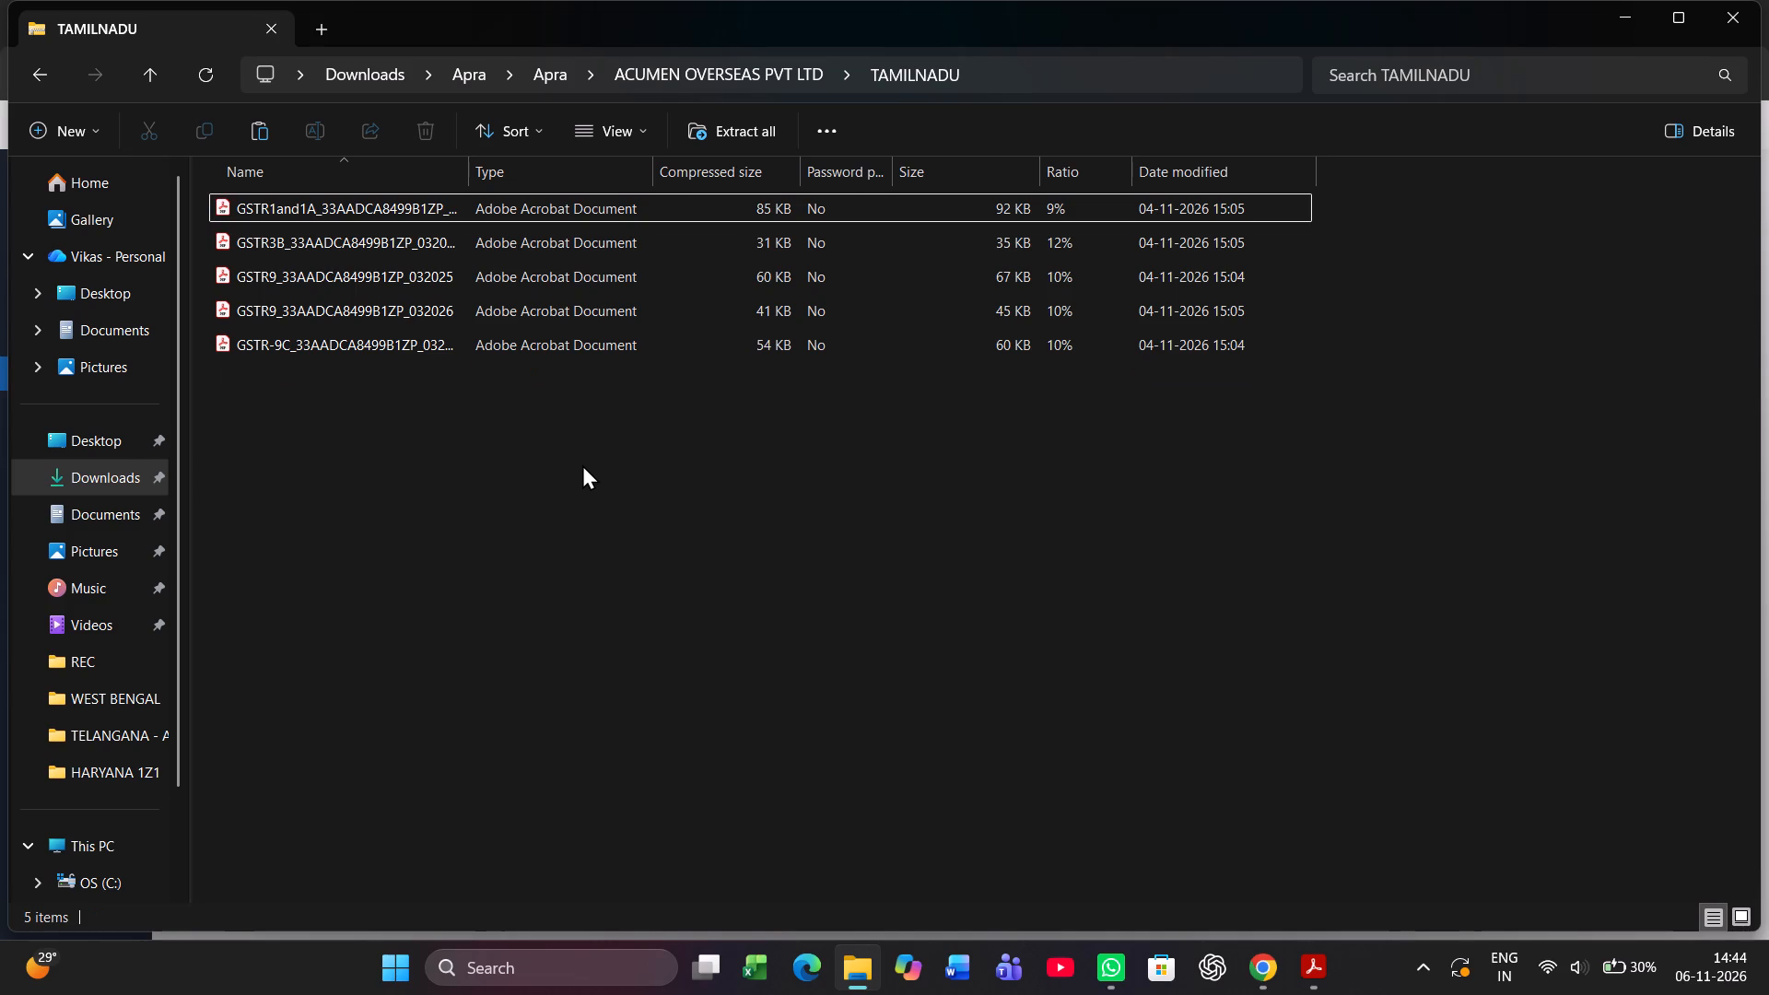
Return to Octa in Chrome, open the GSTR-1 JSON downloads, and switch the government portal login from Tamil Nadu to Delhi-PAX.
{"action": "key", "text": "alt+Tab"}
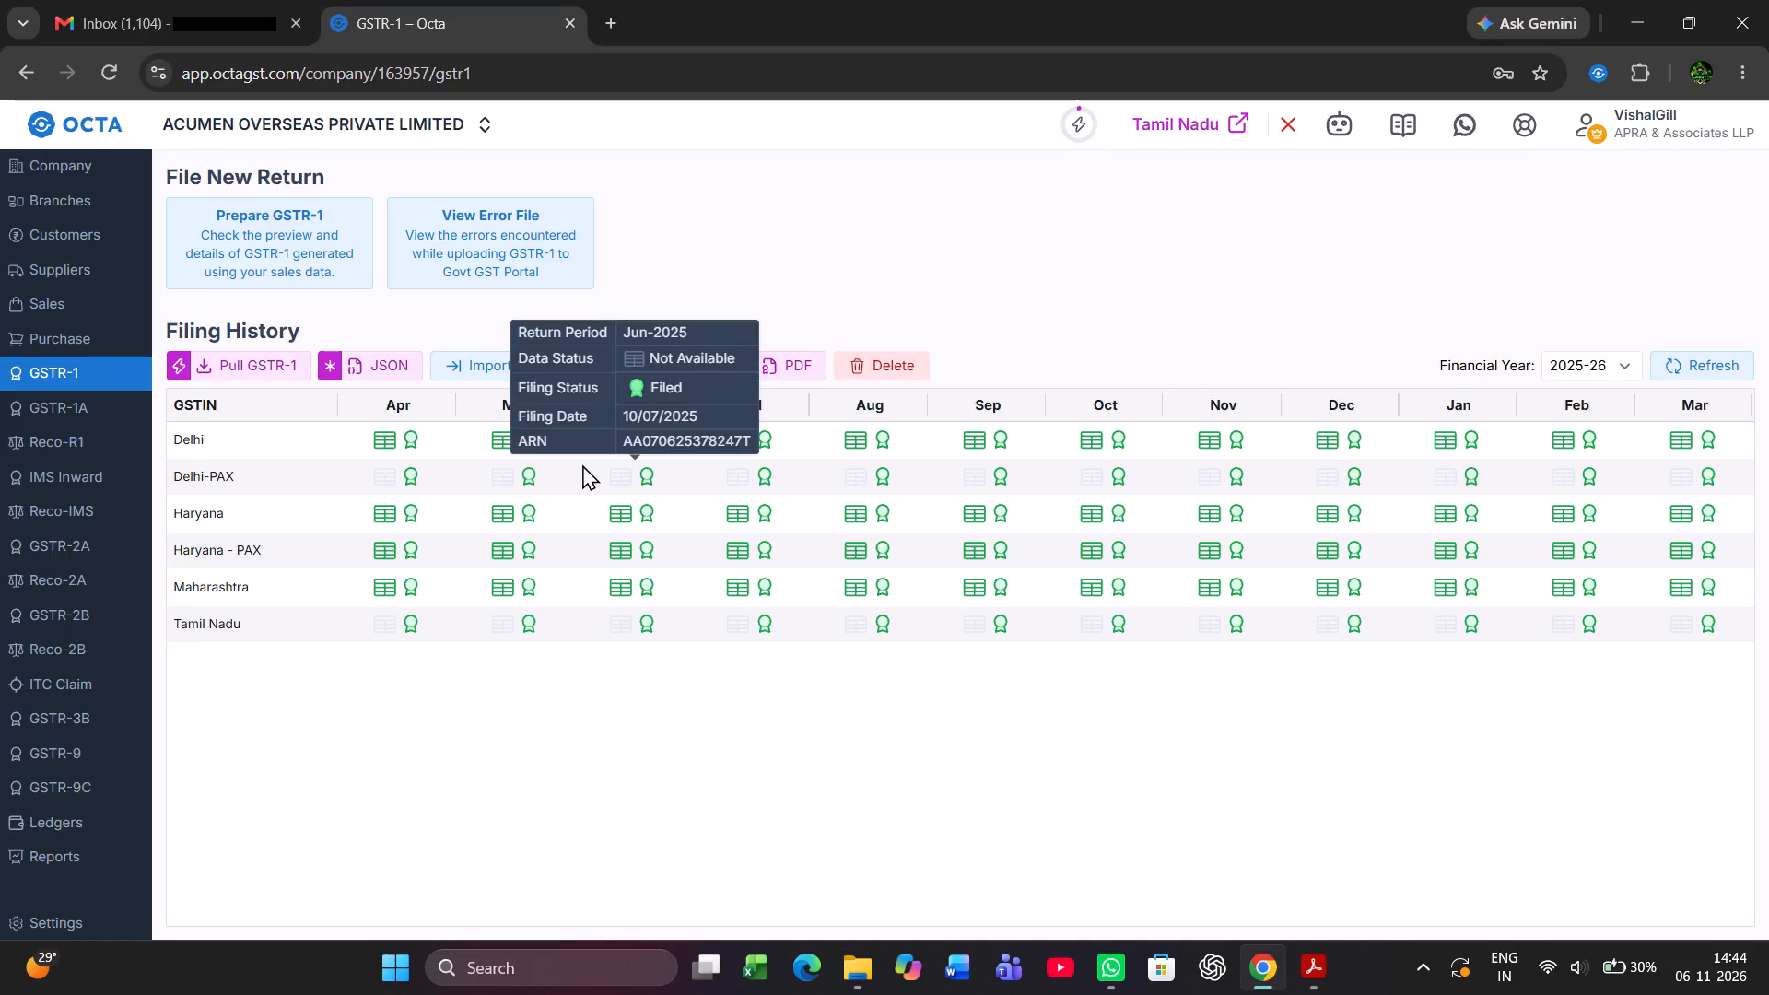
{"action": "left_click", "coordinate": [355, 374]}
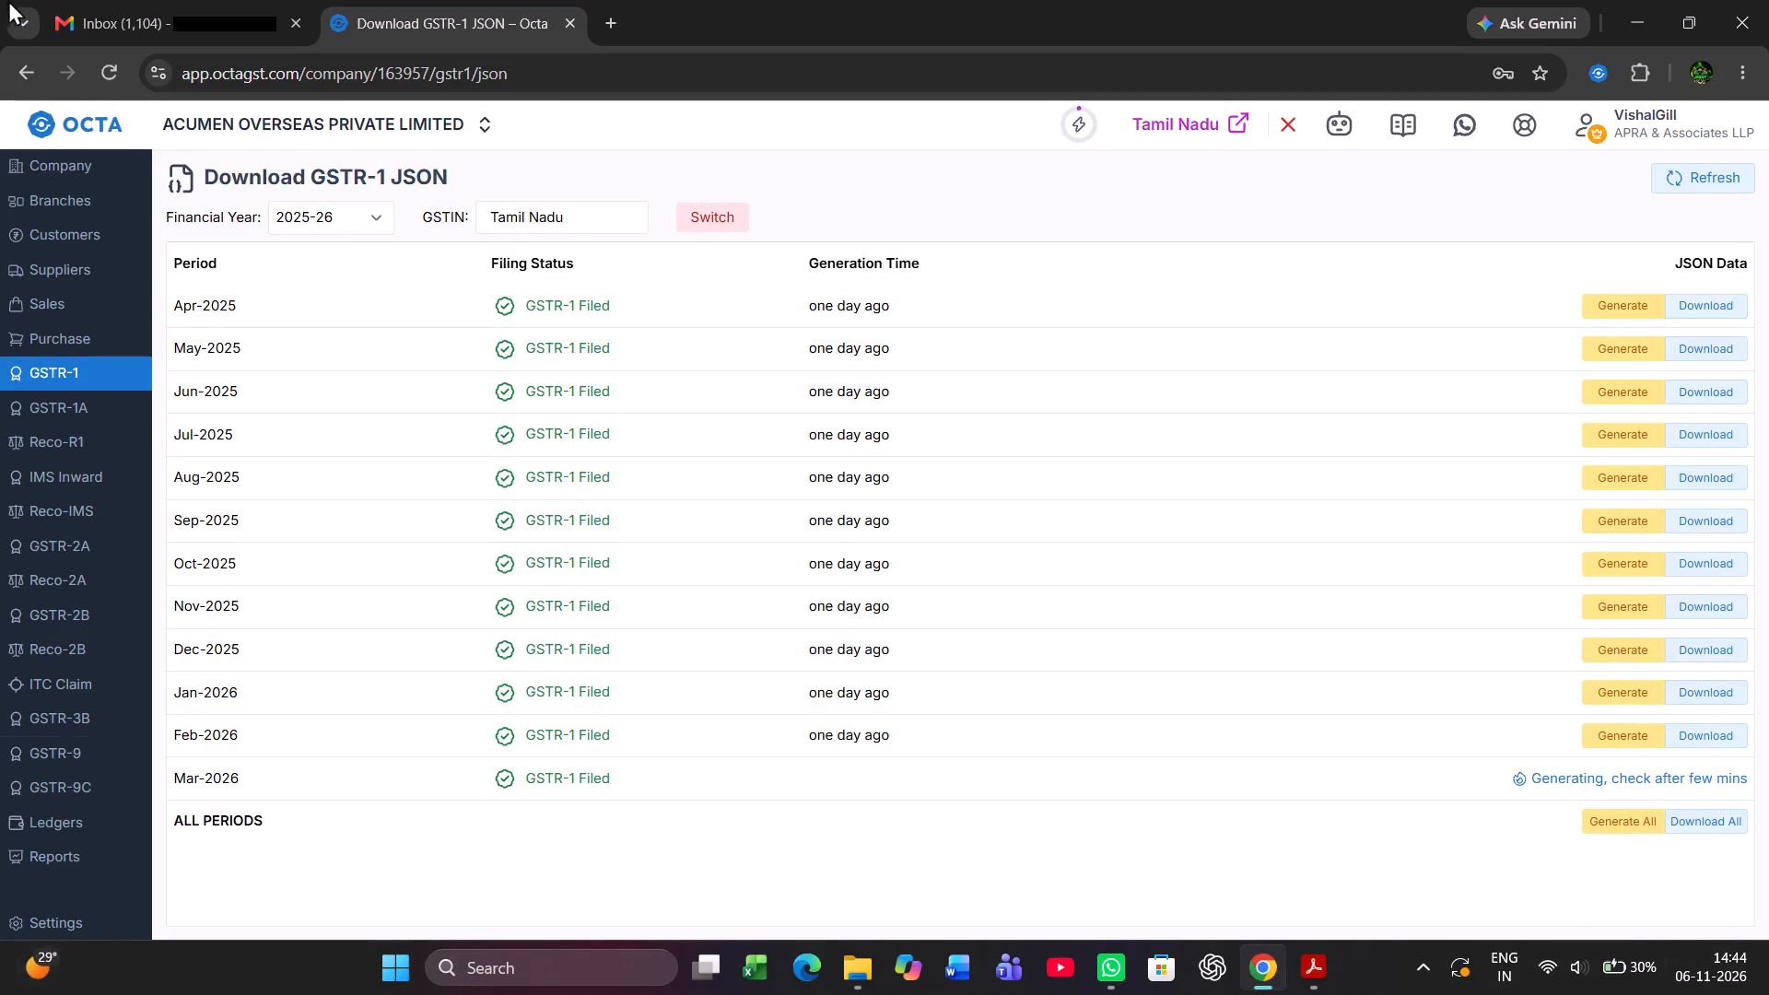
{"action": "left_click", "coordinate": [76, 160]}
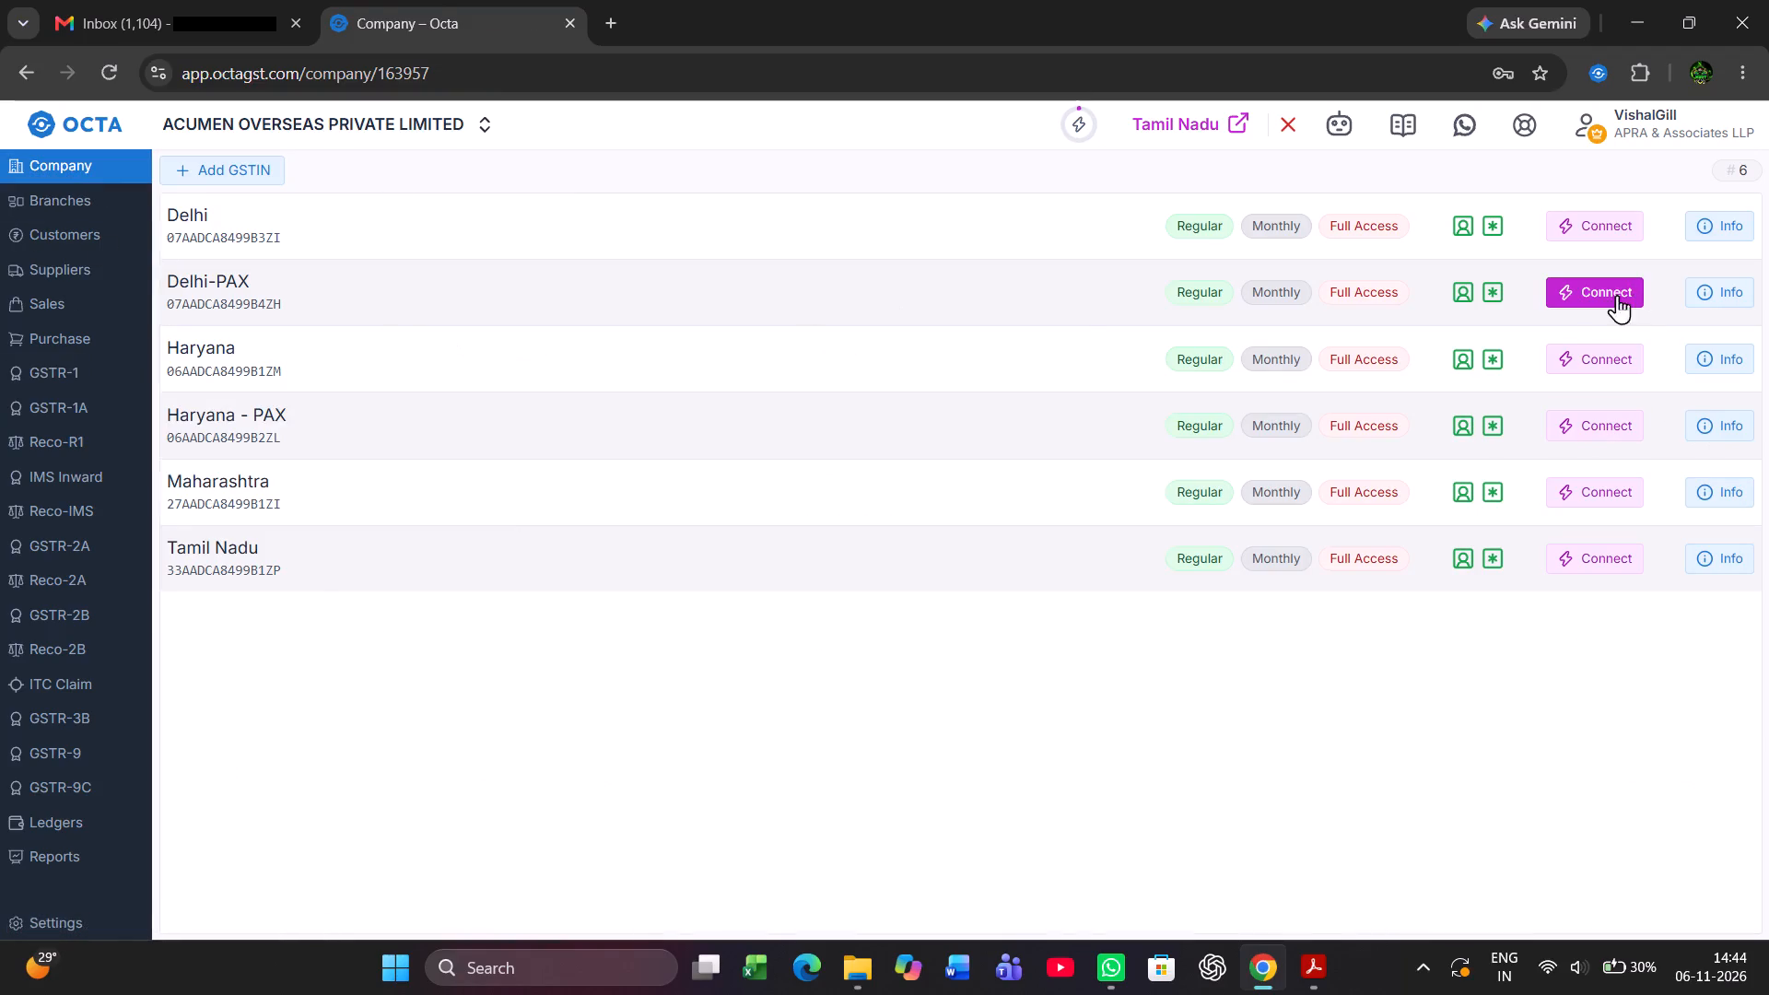
{"action": "left_click", "coordinate": [77, 378]}
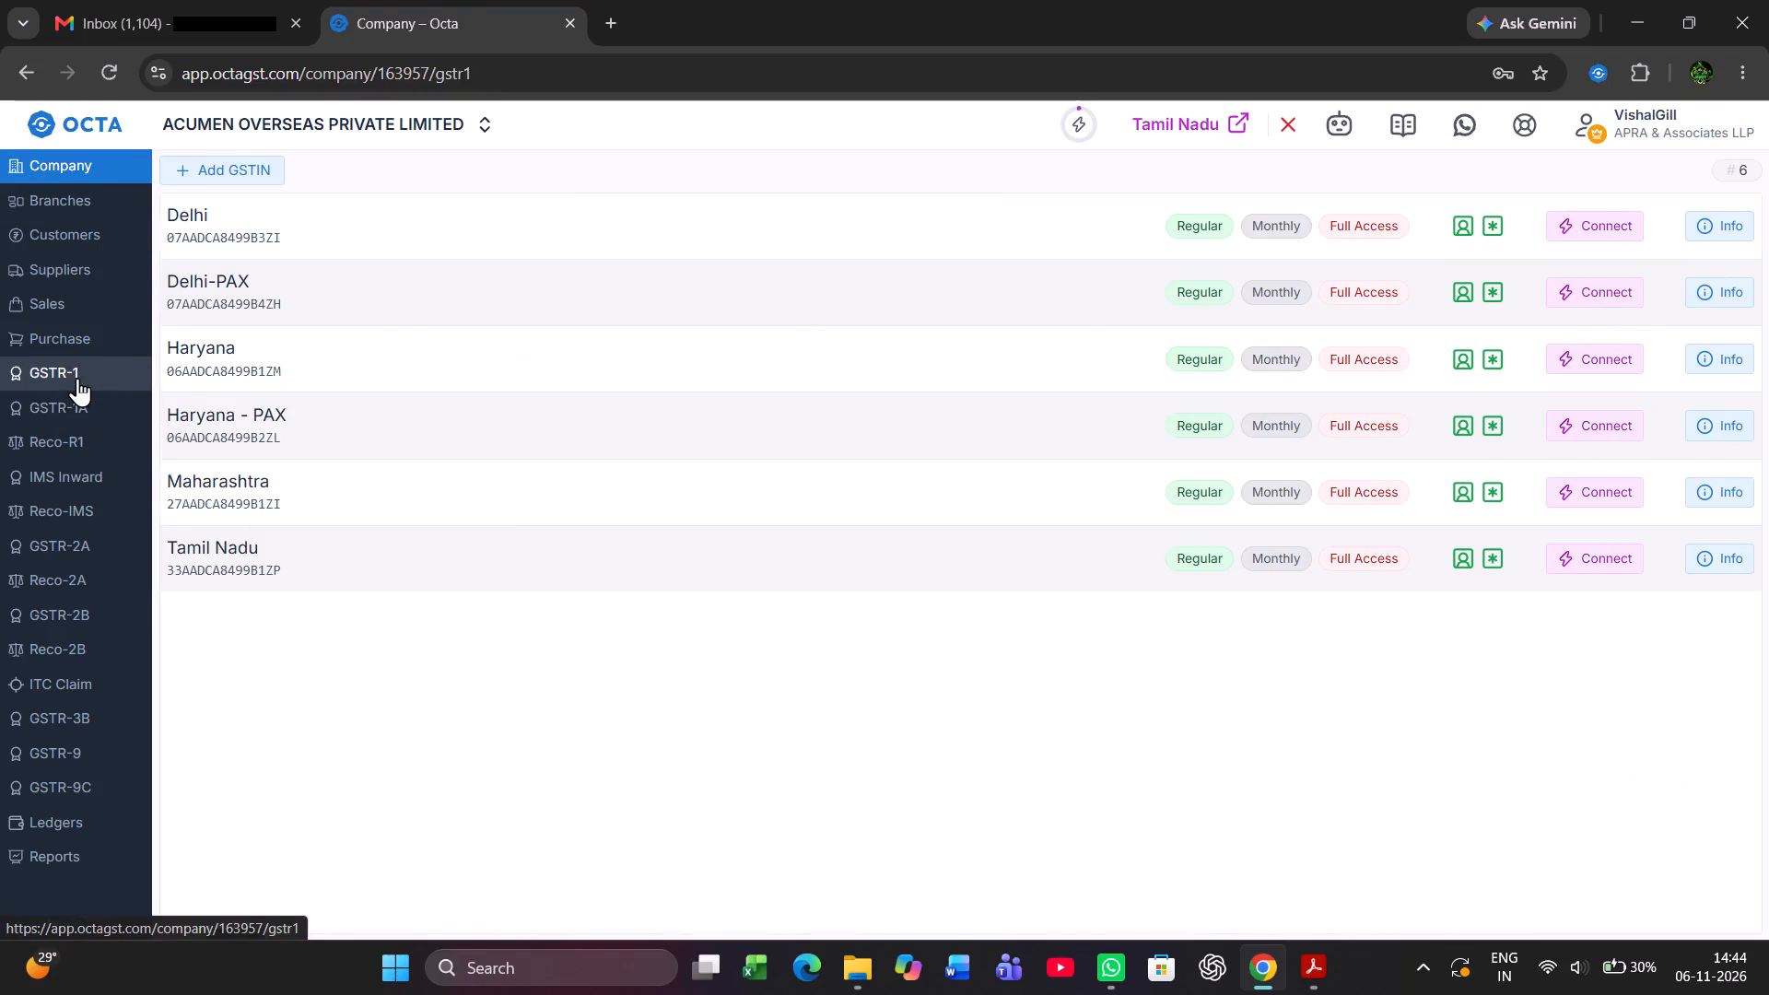
{"action": "left_click", "coordinate": [391, 369]}
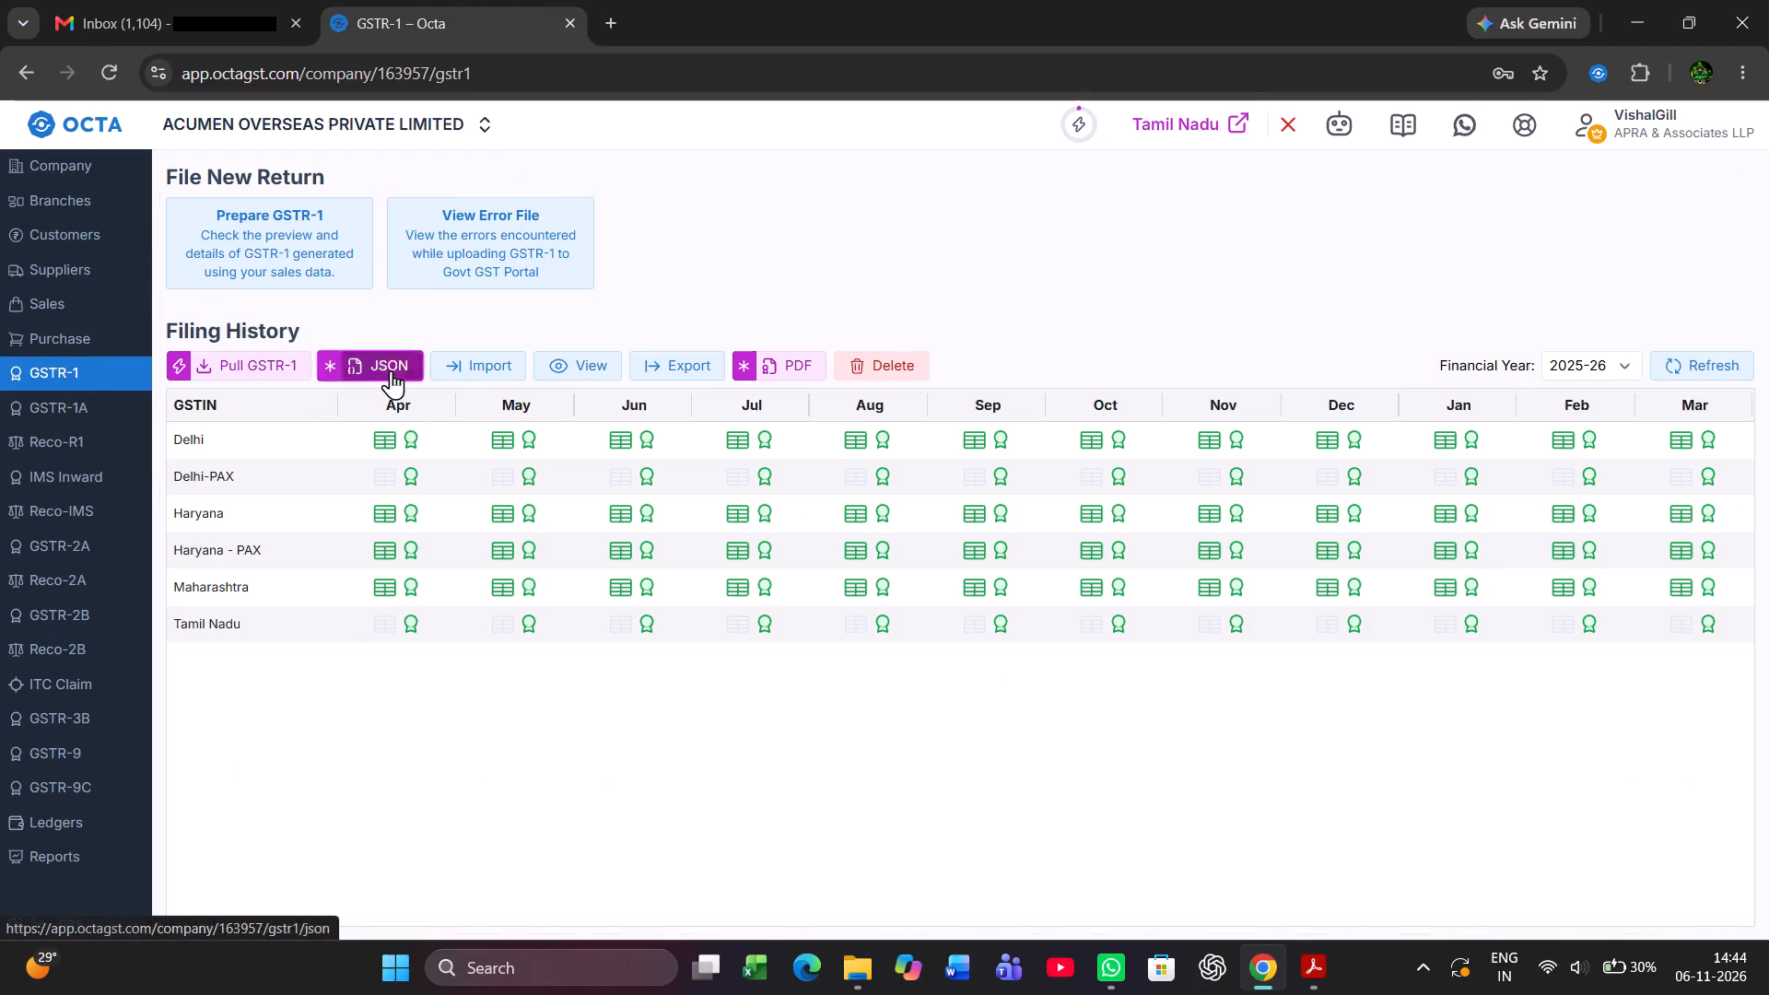
{"action": "left_click", "coordinate": [731, 211]}
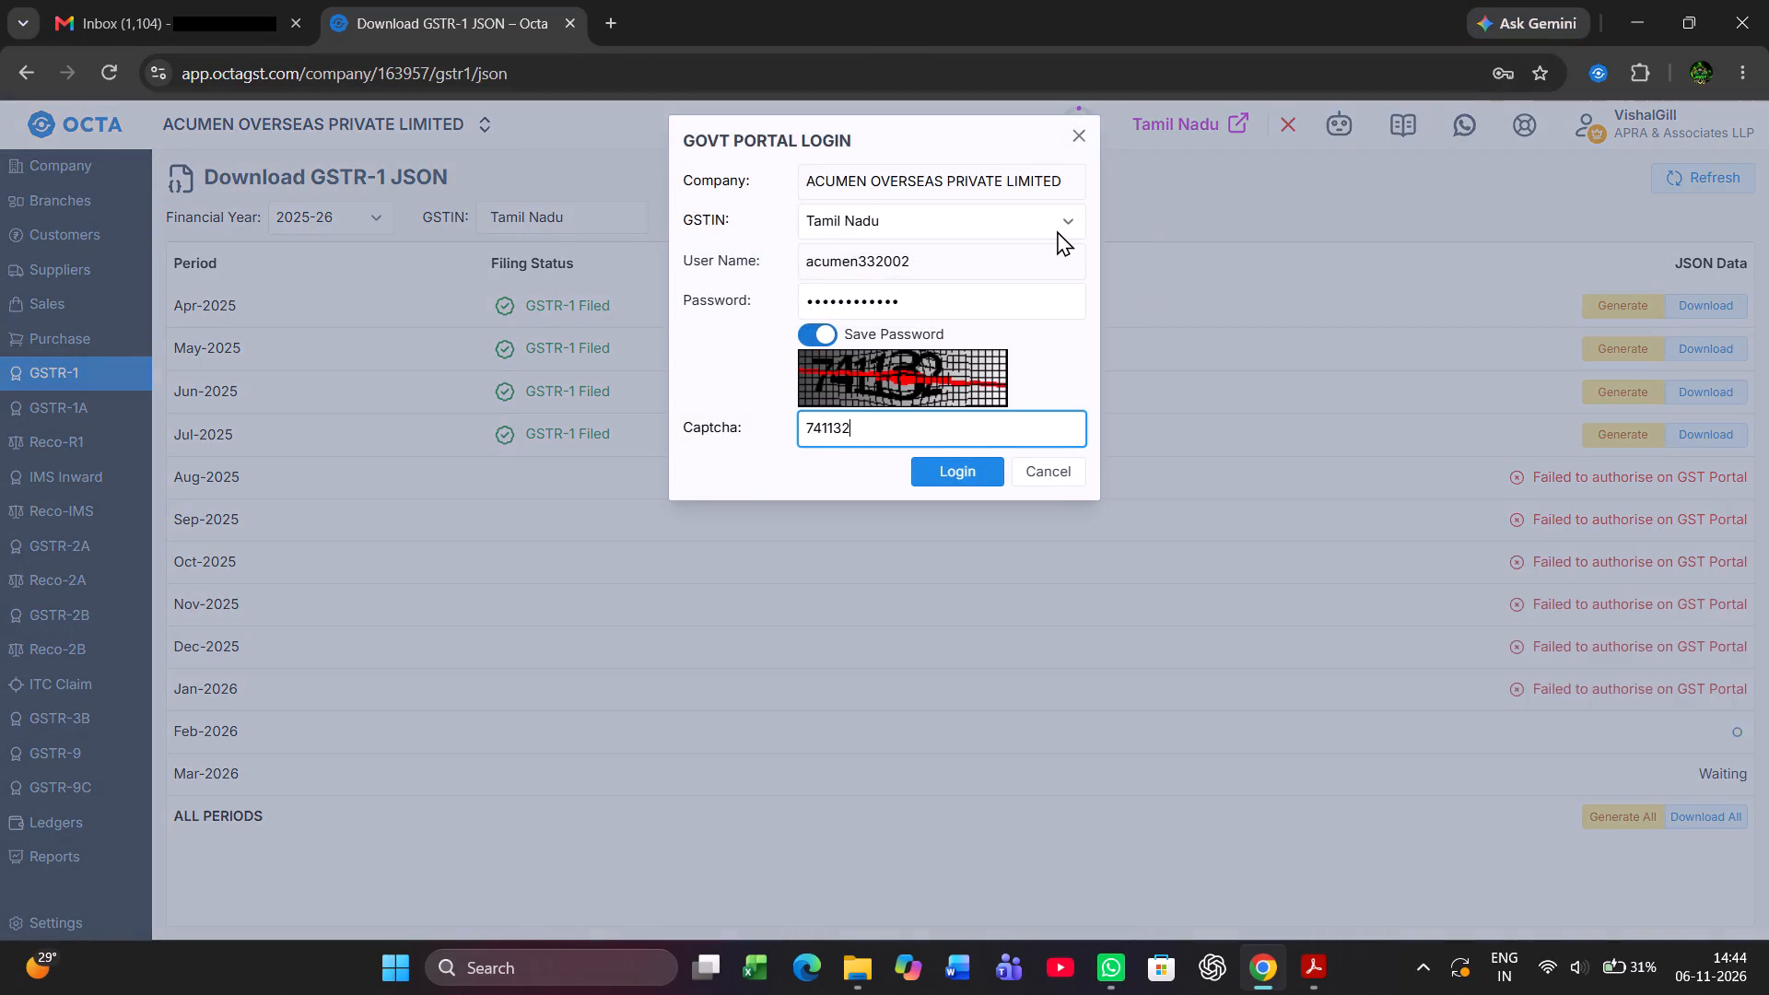
{"action": "left_click", "coordinate": [1057, 230]}
{"action": "left_click", "coordinate": [887, 288]}
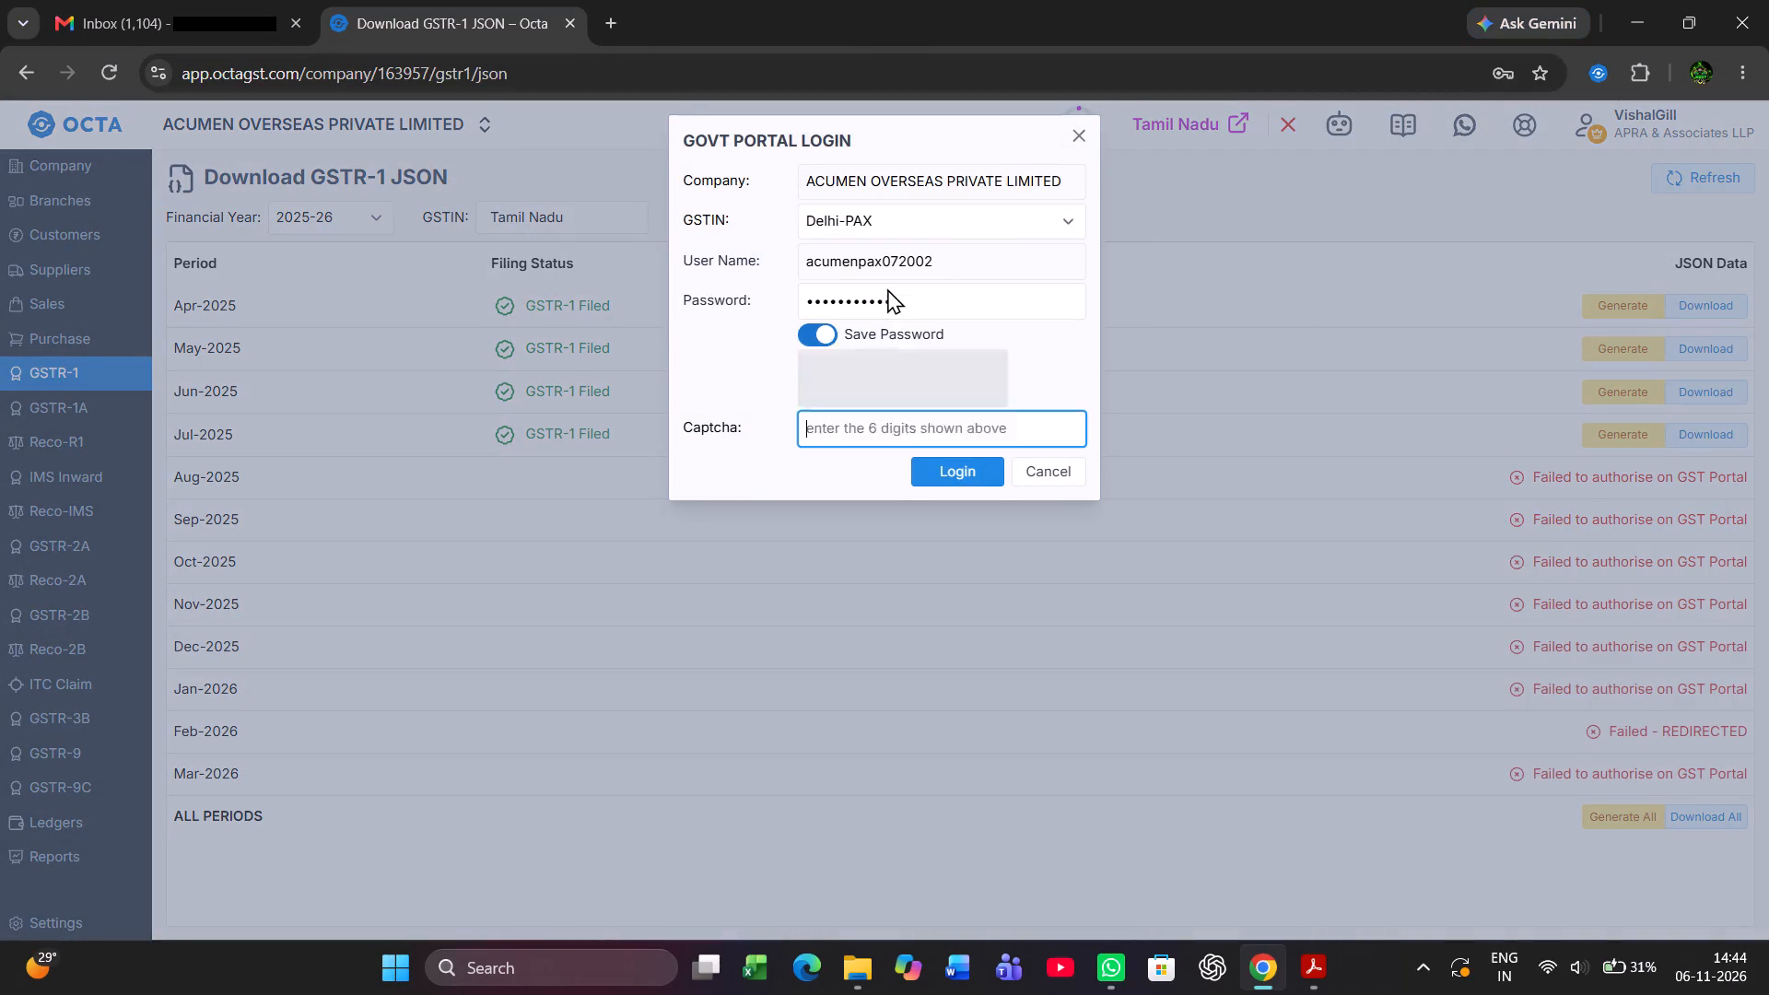
{"action": "left_click", "coordinate": [949, 476]}
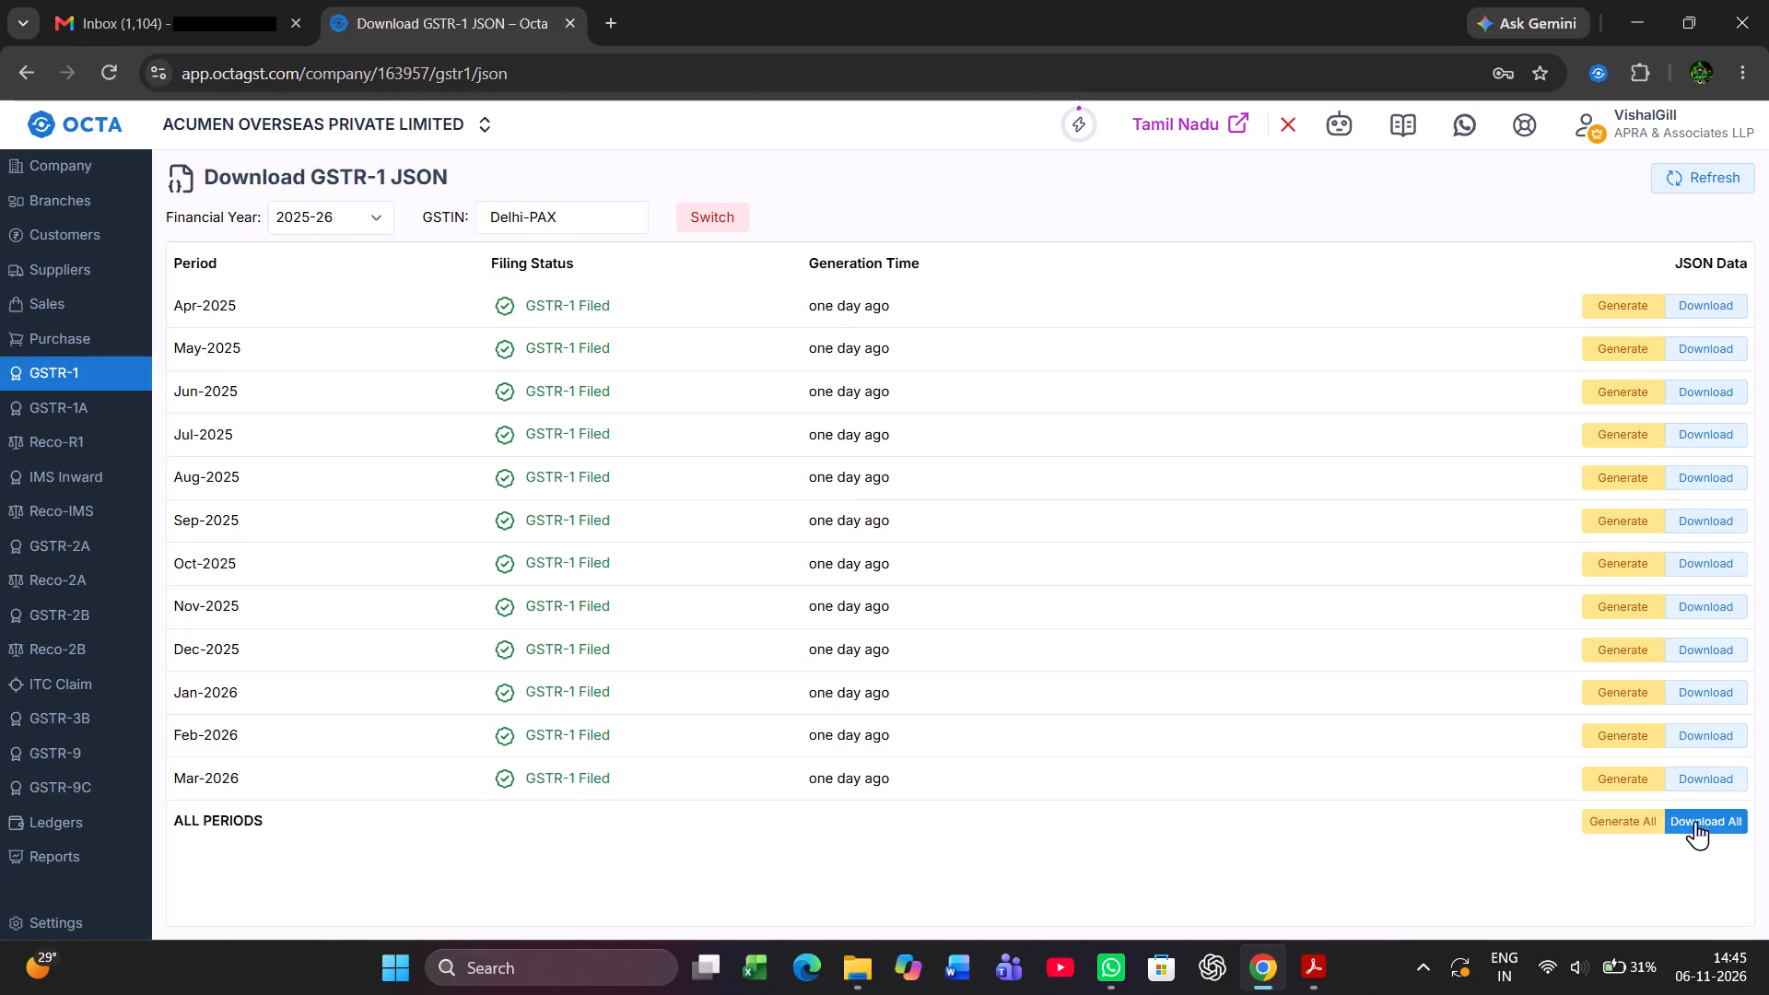
Download the GSTR-1 JSON files of all 2025-26 periods for the Delhi-PAX GSTIN.
{"action": "left_click", "coordinate": [56, 382]}
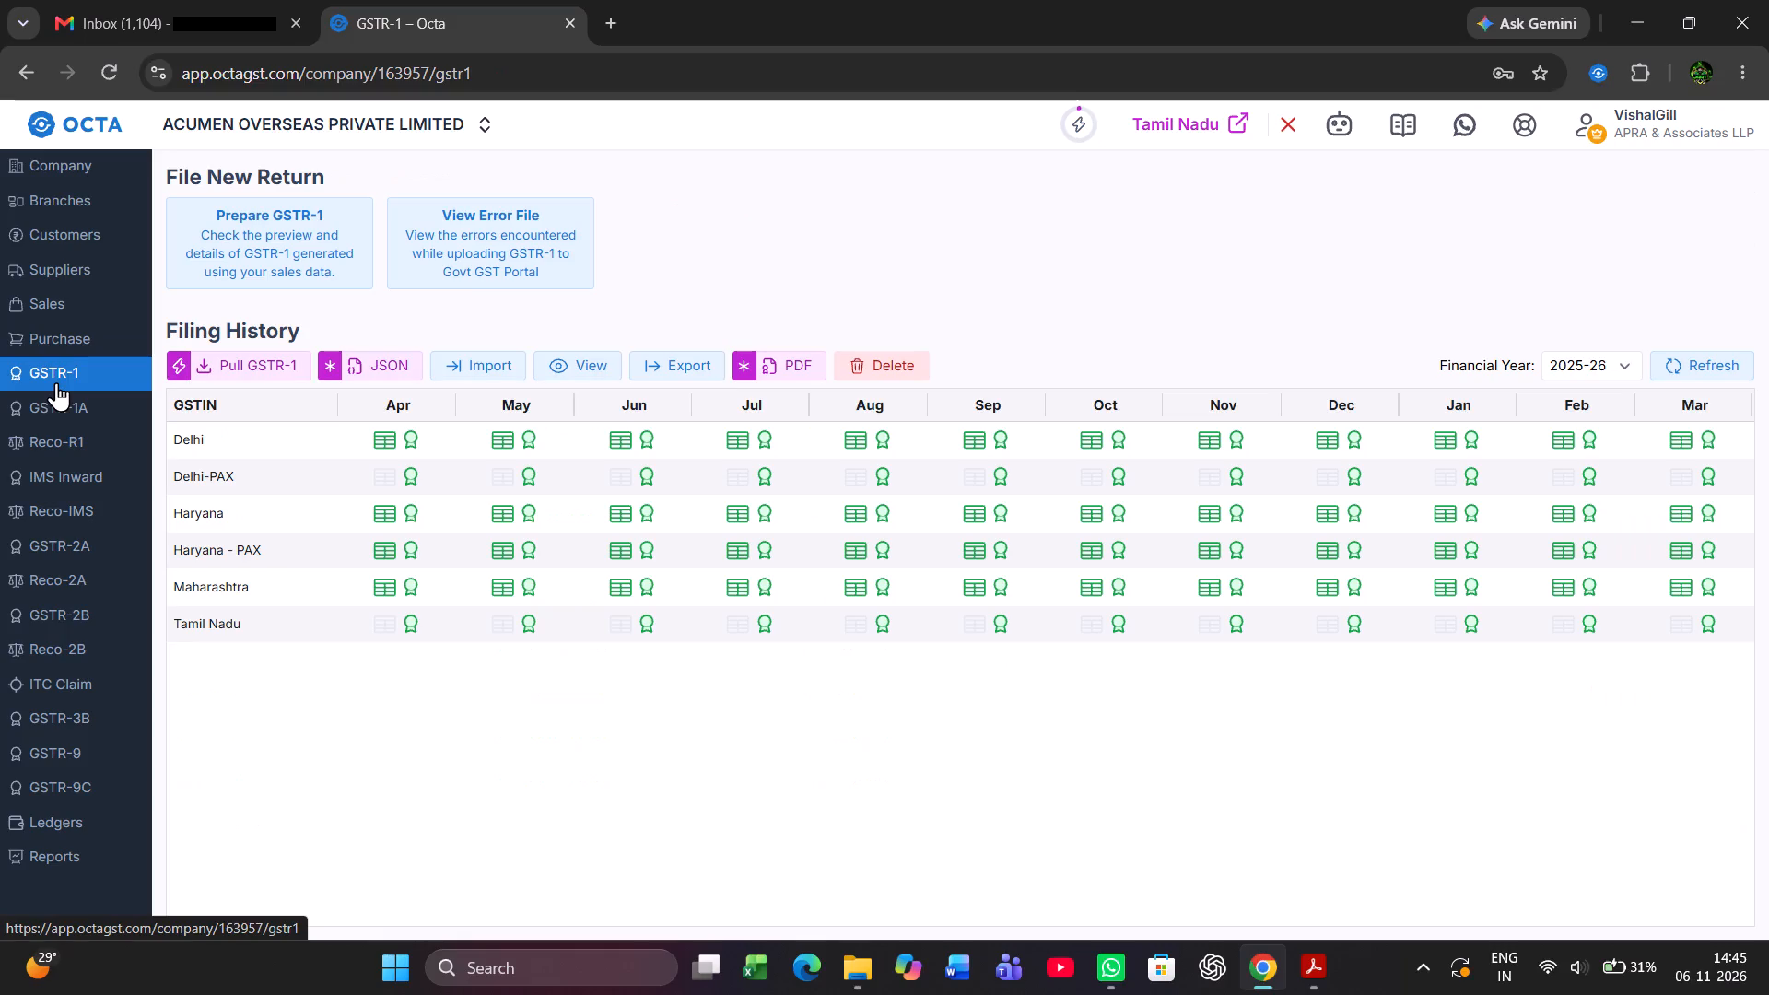
{"action": "left_click", "coordinate": [373, 375]}
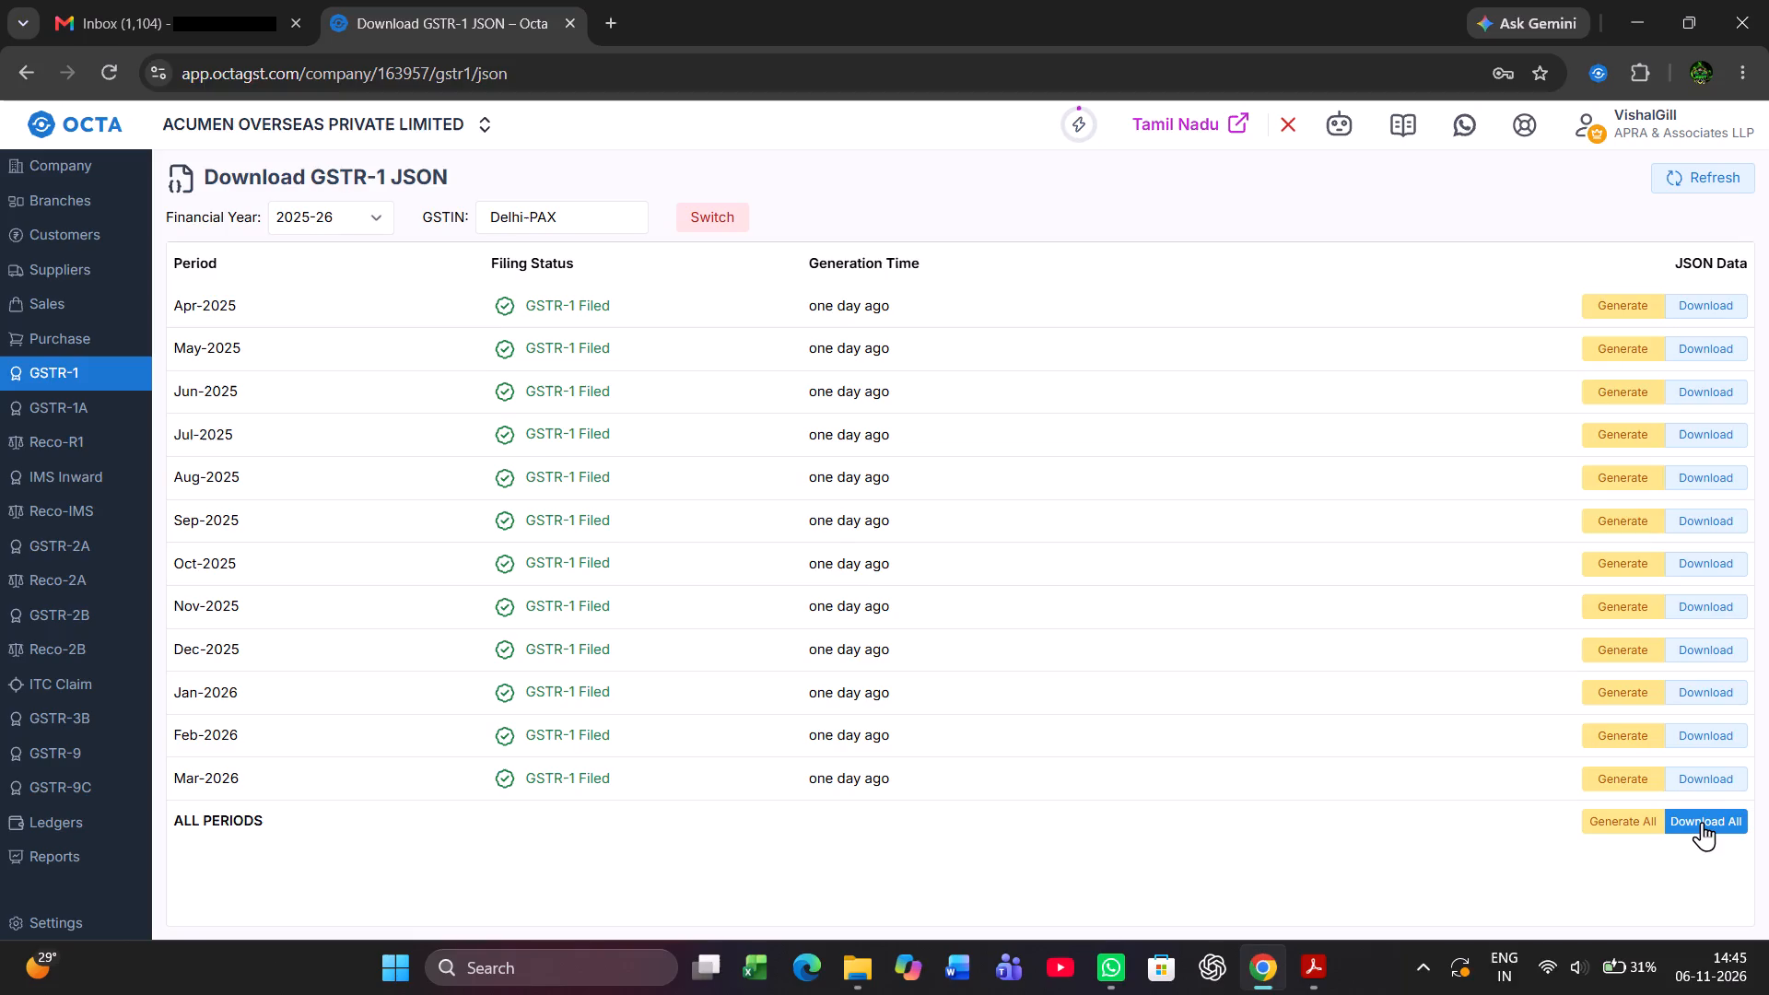
{"action": "left_click", "coordinate": [1702, 822]}
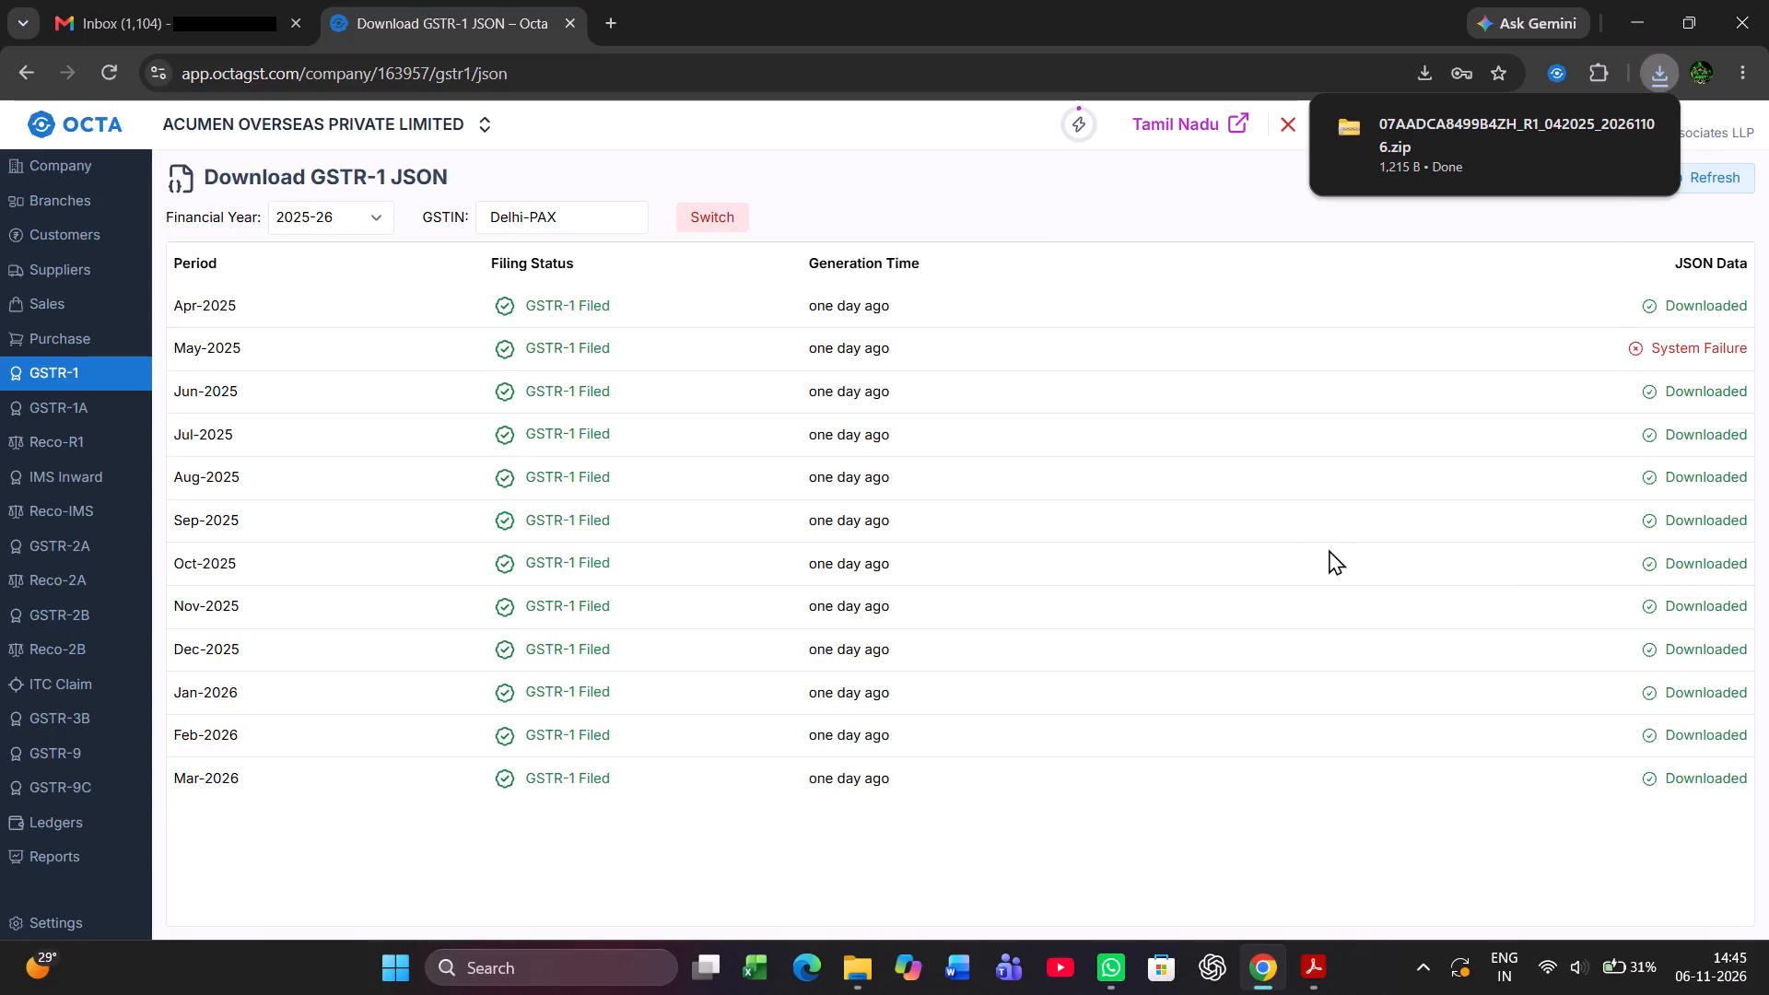
Refresh the Delhi-PAX GSTR-1 period list and download the May-2025 JSON individually.
{"action": "left_click", "coordinate": [1698, 193]}
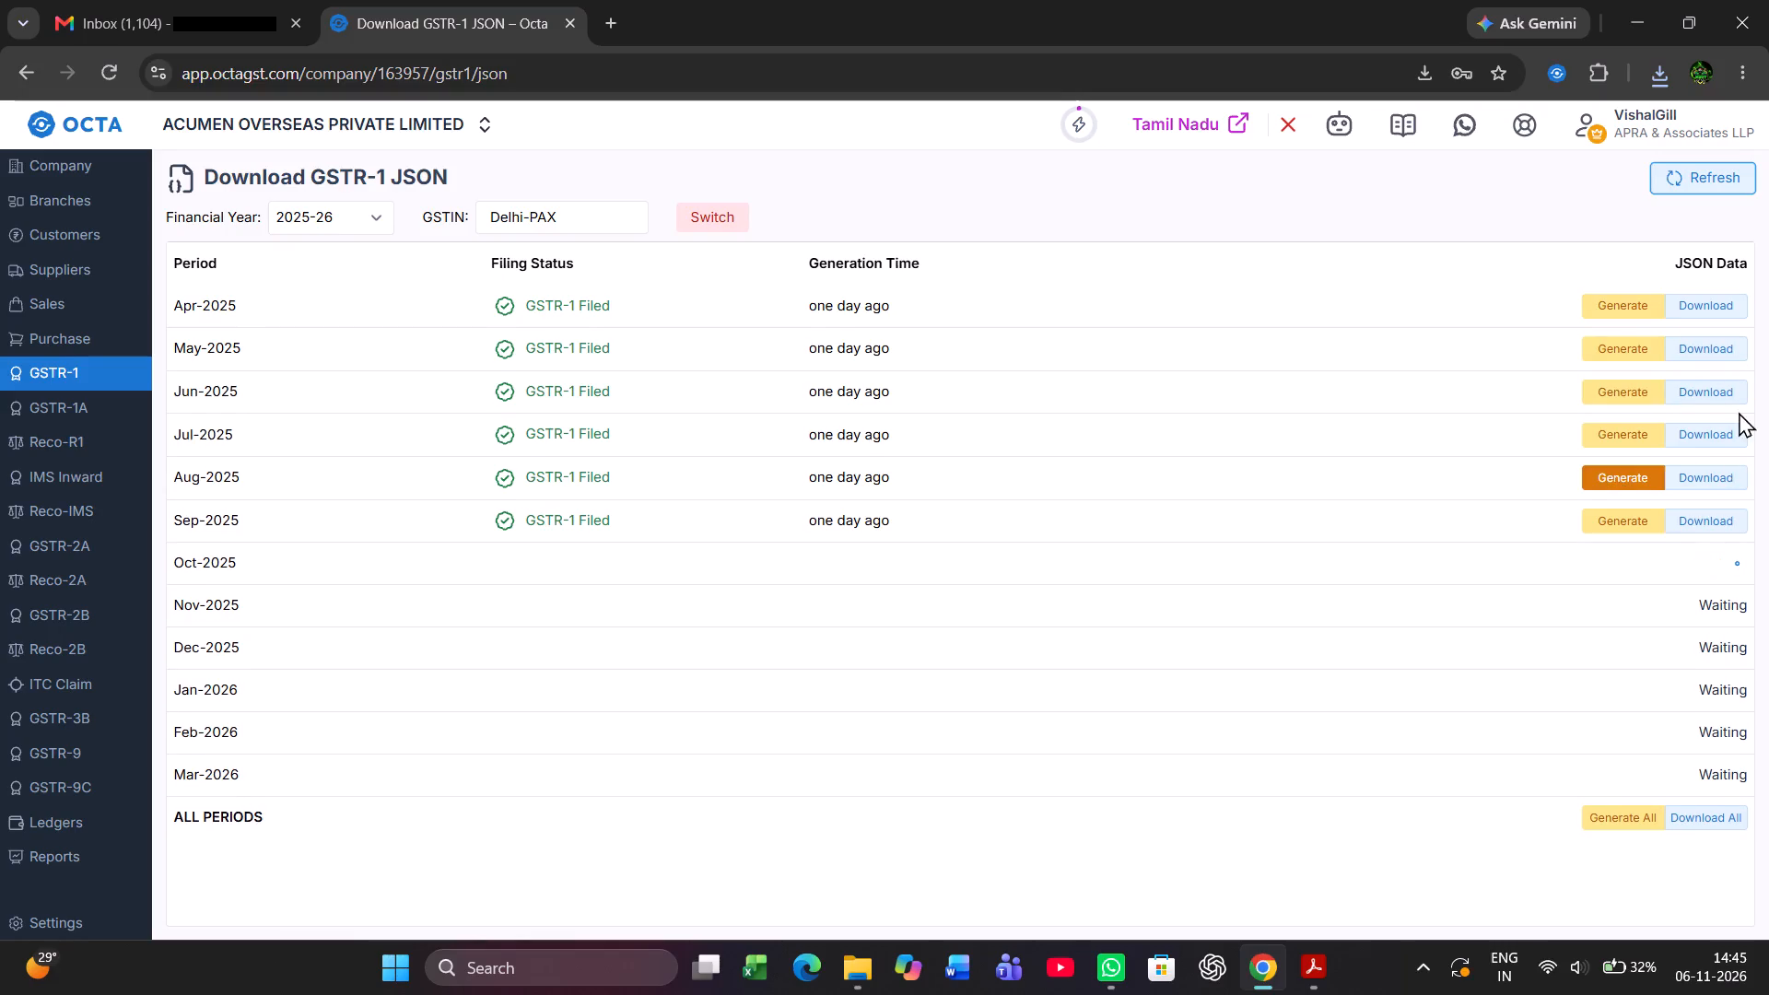
{"action": "left_click", "coordinate": [1700, 358]}
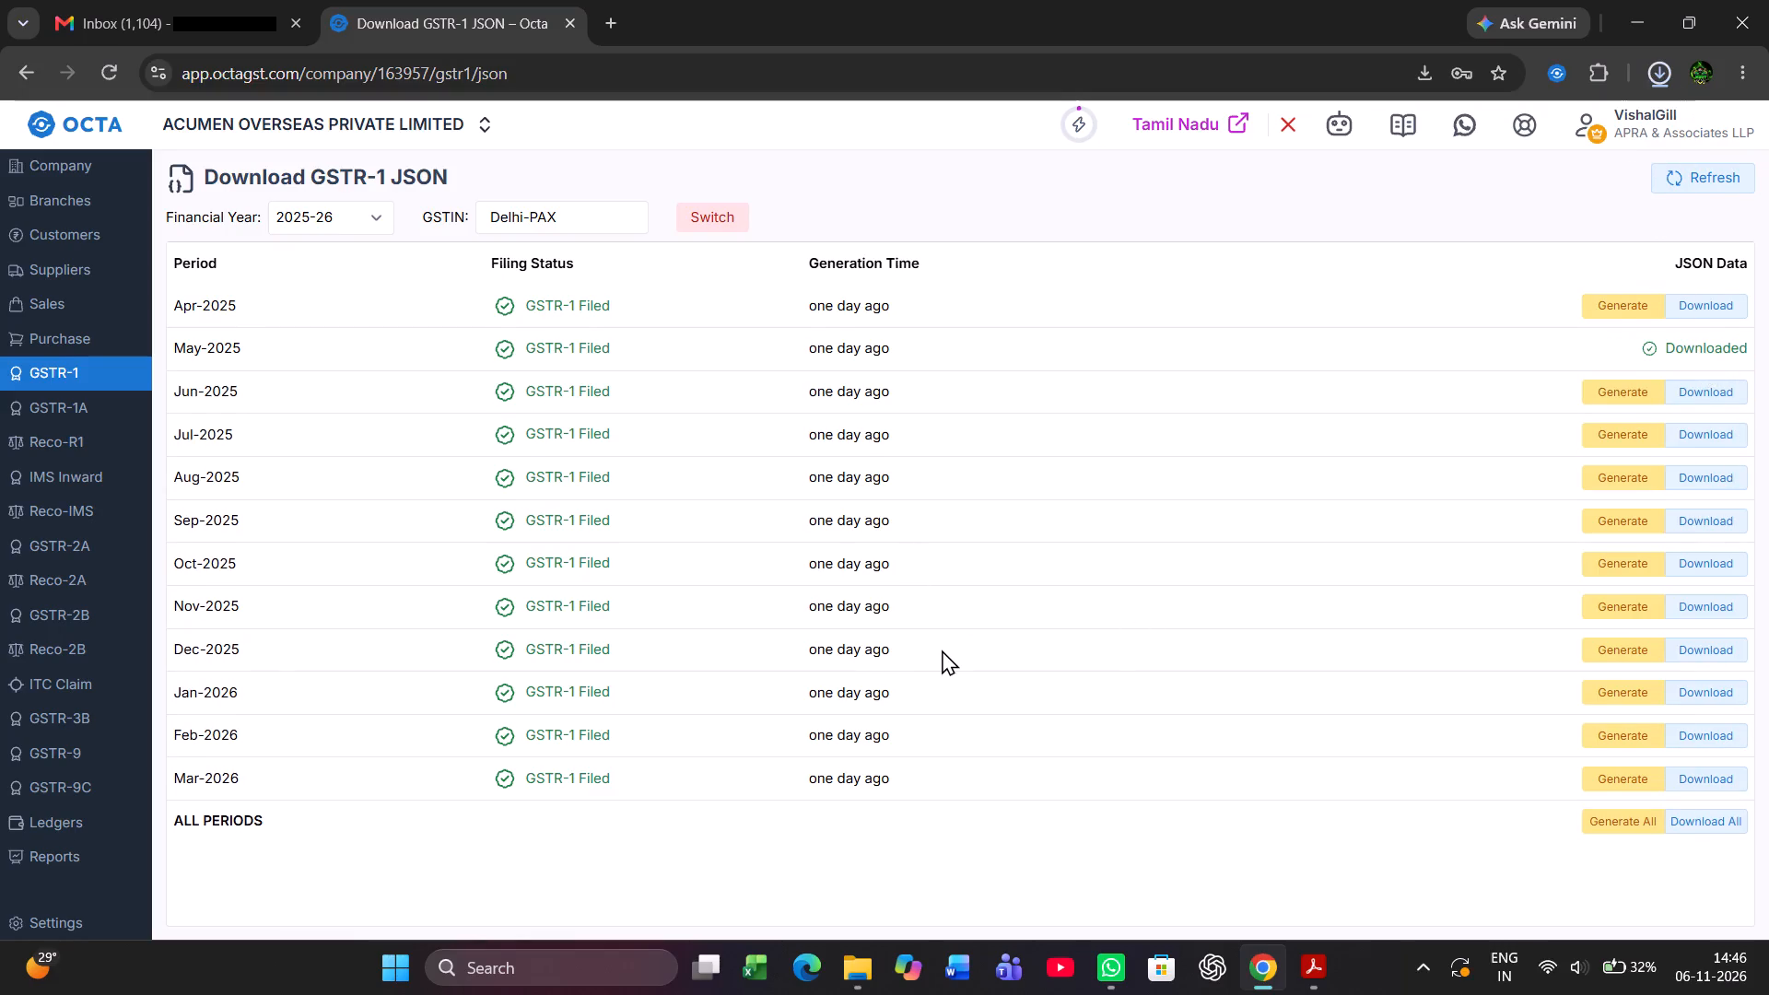
Switch to File Explorer.
{"action": "key", "text": "alt+Tab"}
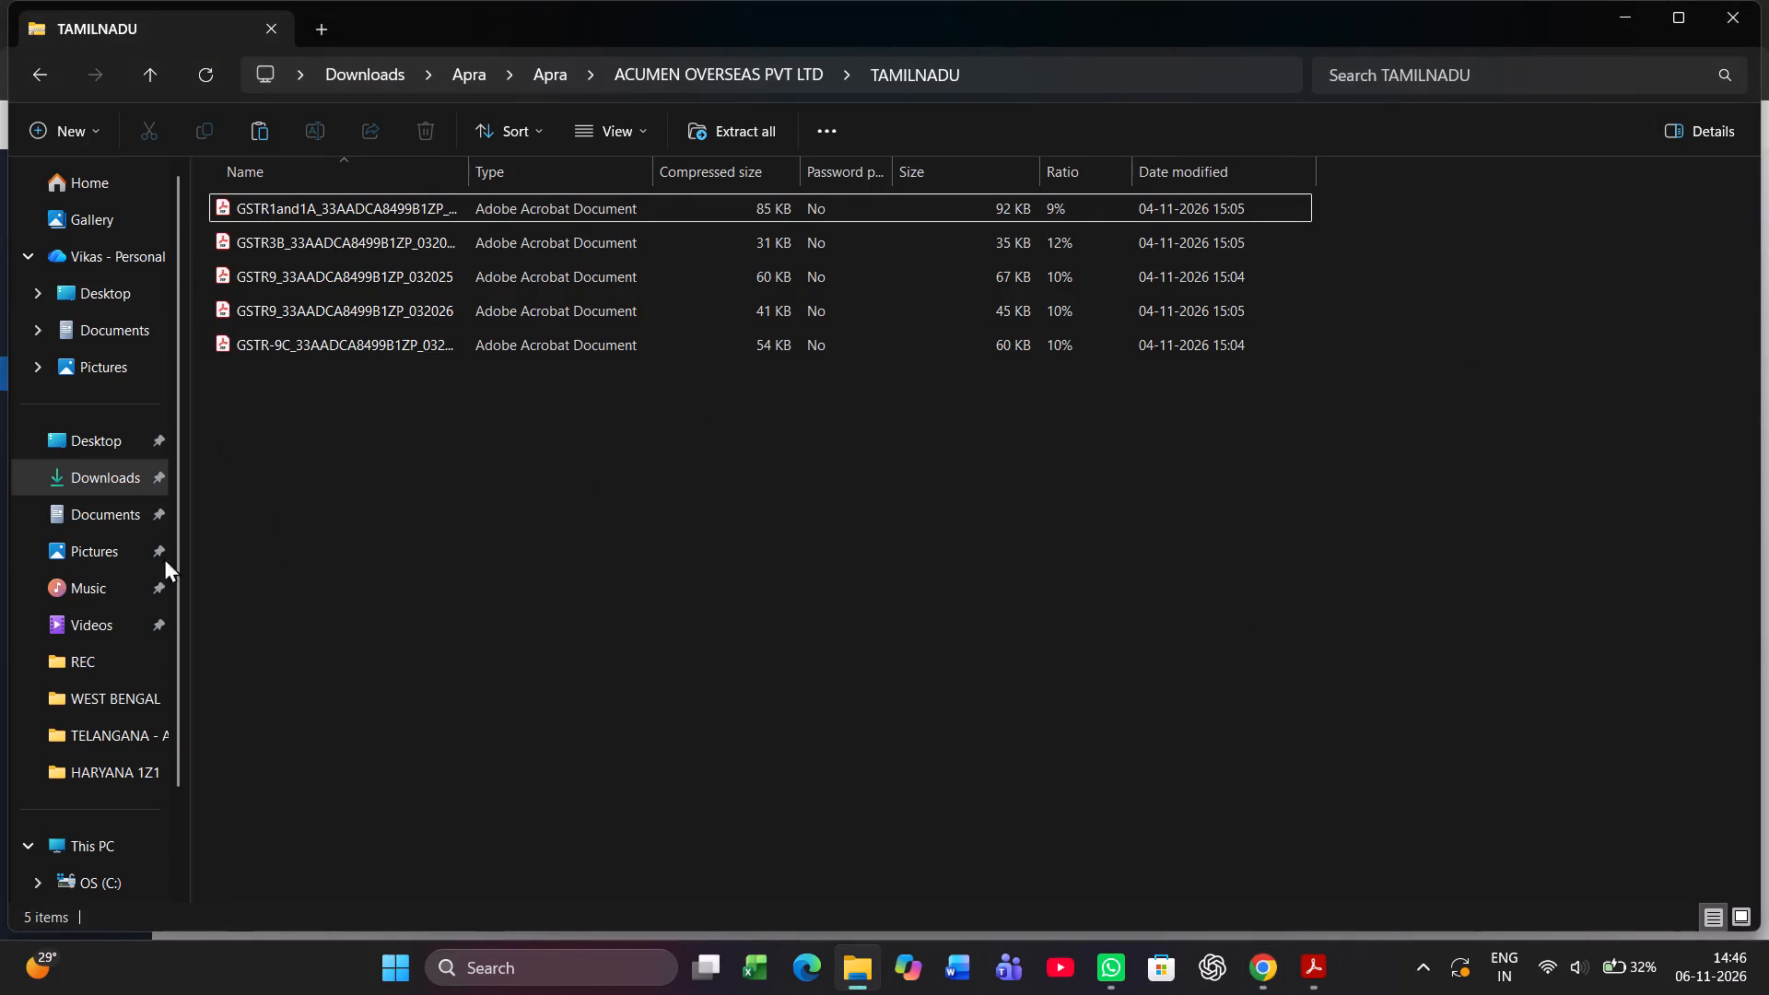
Open the Downloads folder in a new File Explorer window to view the downloaded Delhi GSTR-1 files.
{"action": "key", "text": "ctrl+n"}
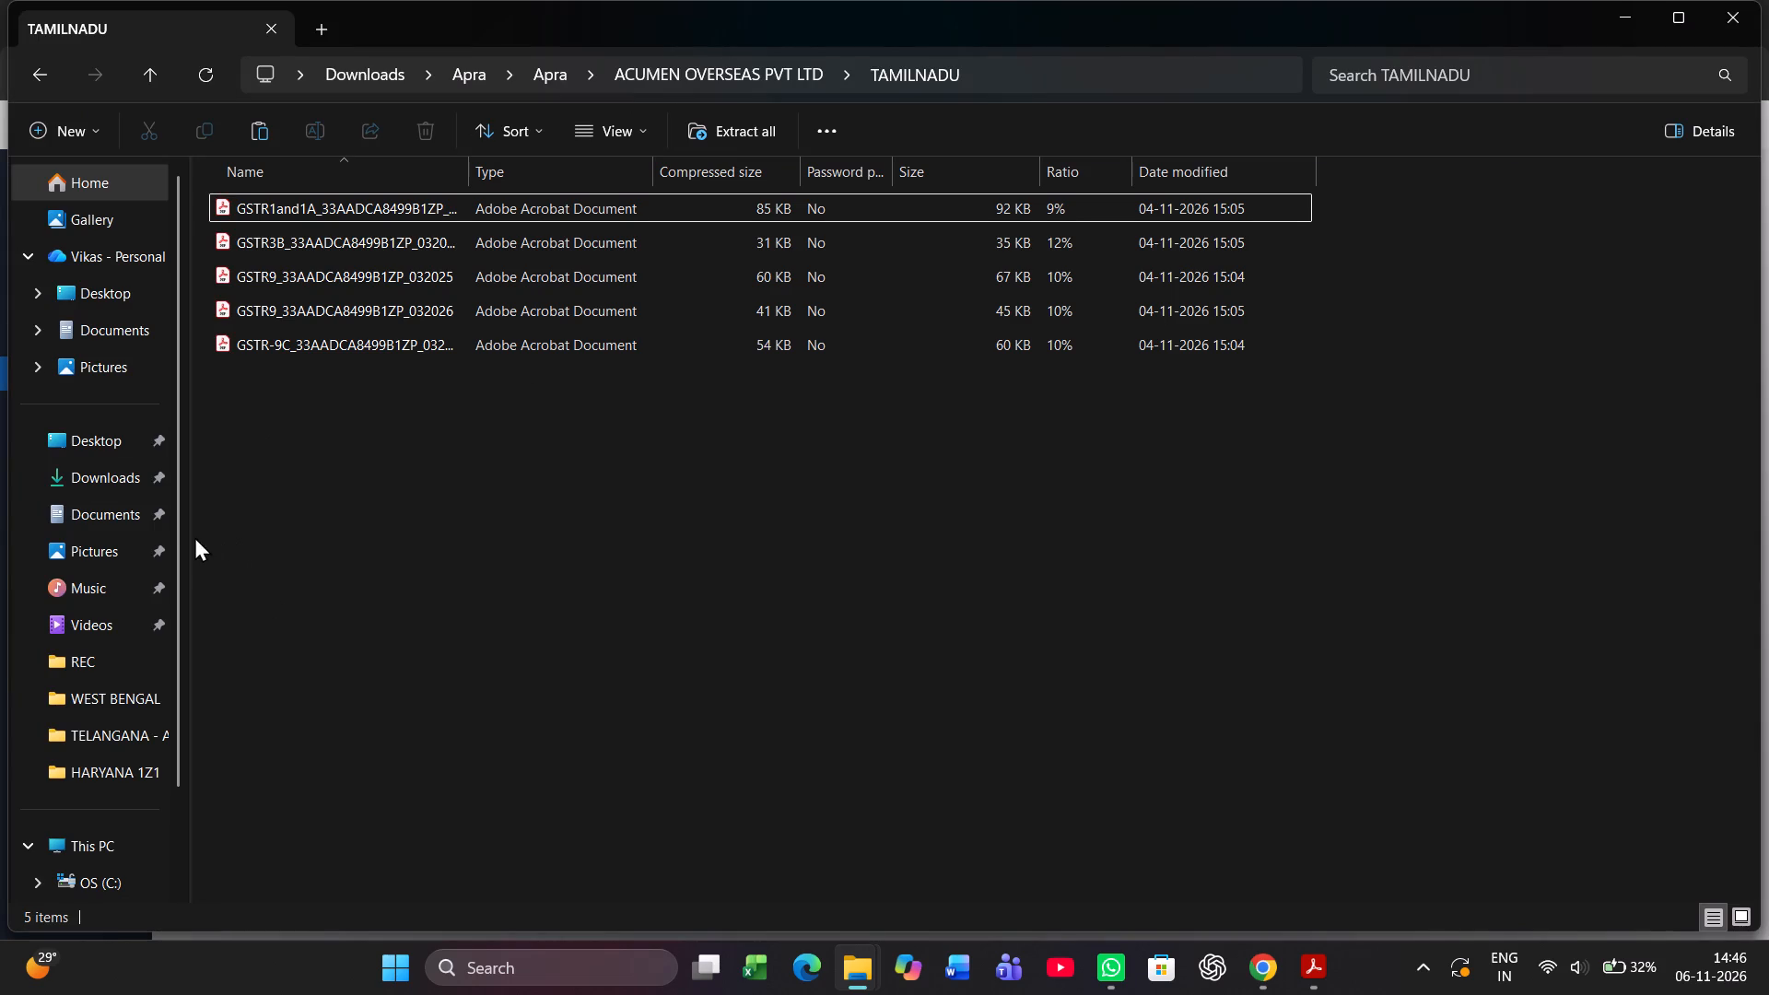
{"action": "left_click", "coordinate": [134, 494]}
Switch to the Download GSTR-1 JSON page of Octa in Chrome.
{"action": "key", "text": "alt+Tab"}
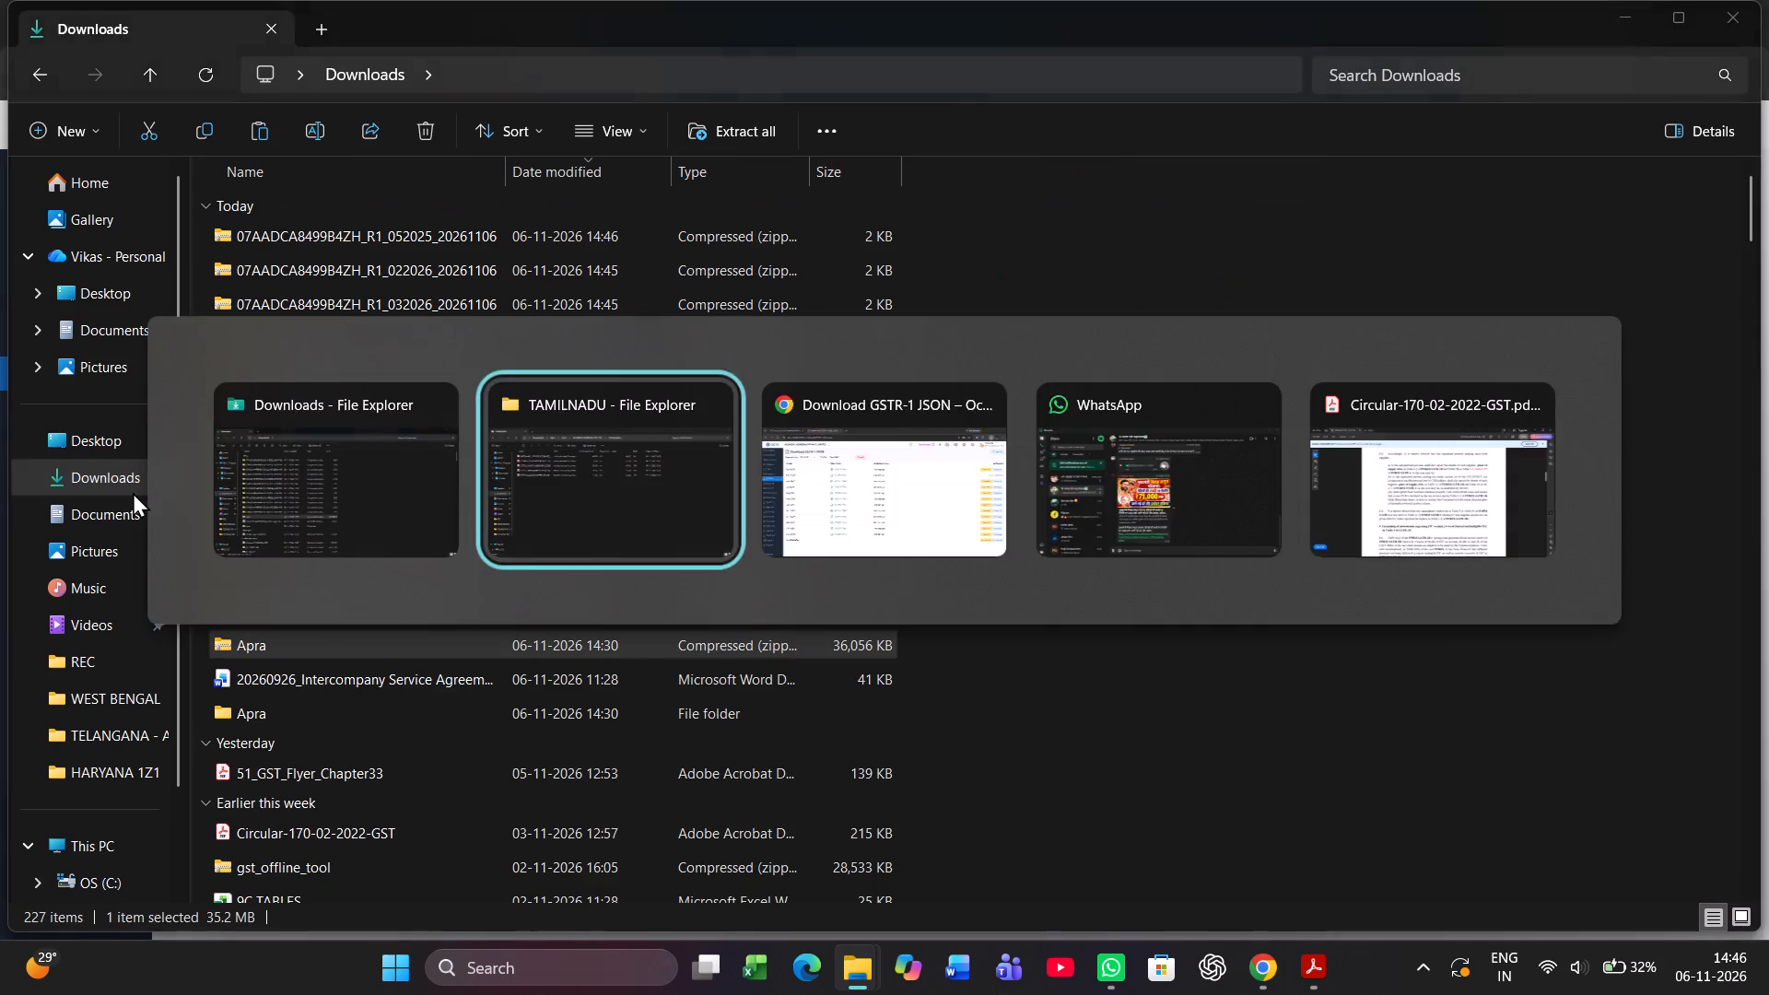
{"action": "key", "text": "alt+Tab"}
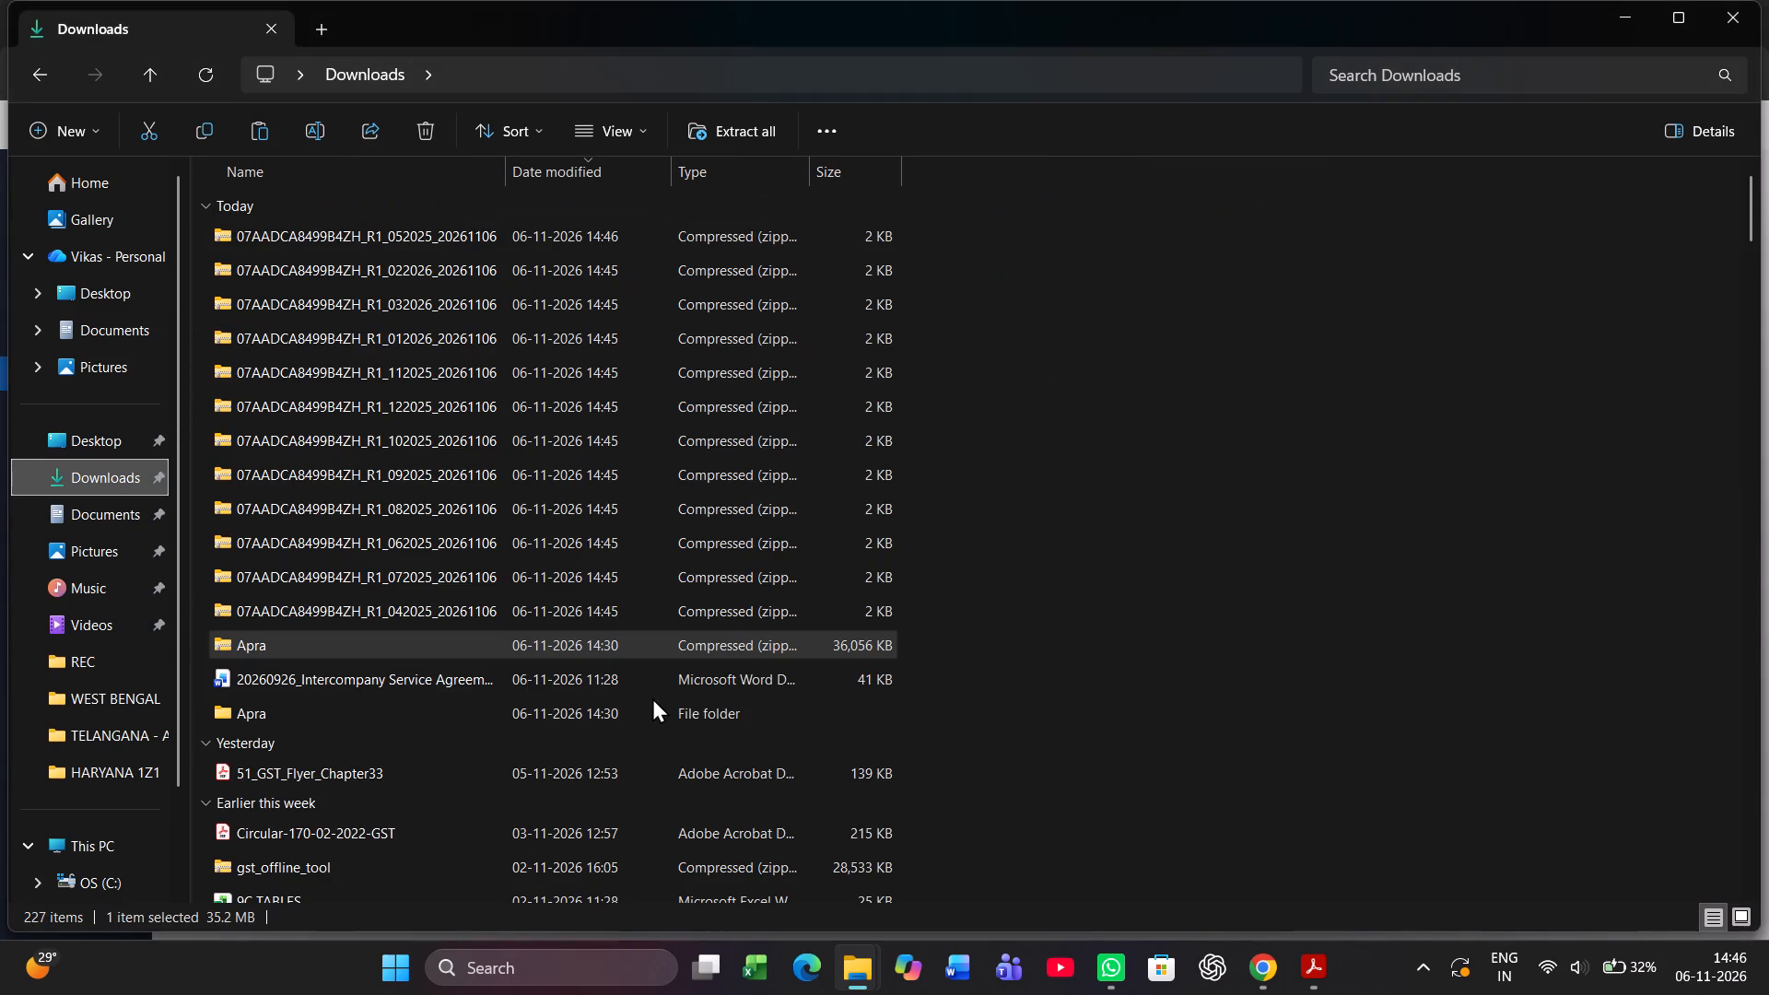
{"action": "key", "text": "alt+Tab"}
{"action": "key", "text": "alt+Tab"}
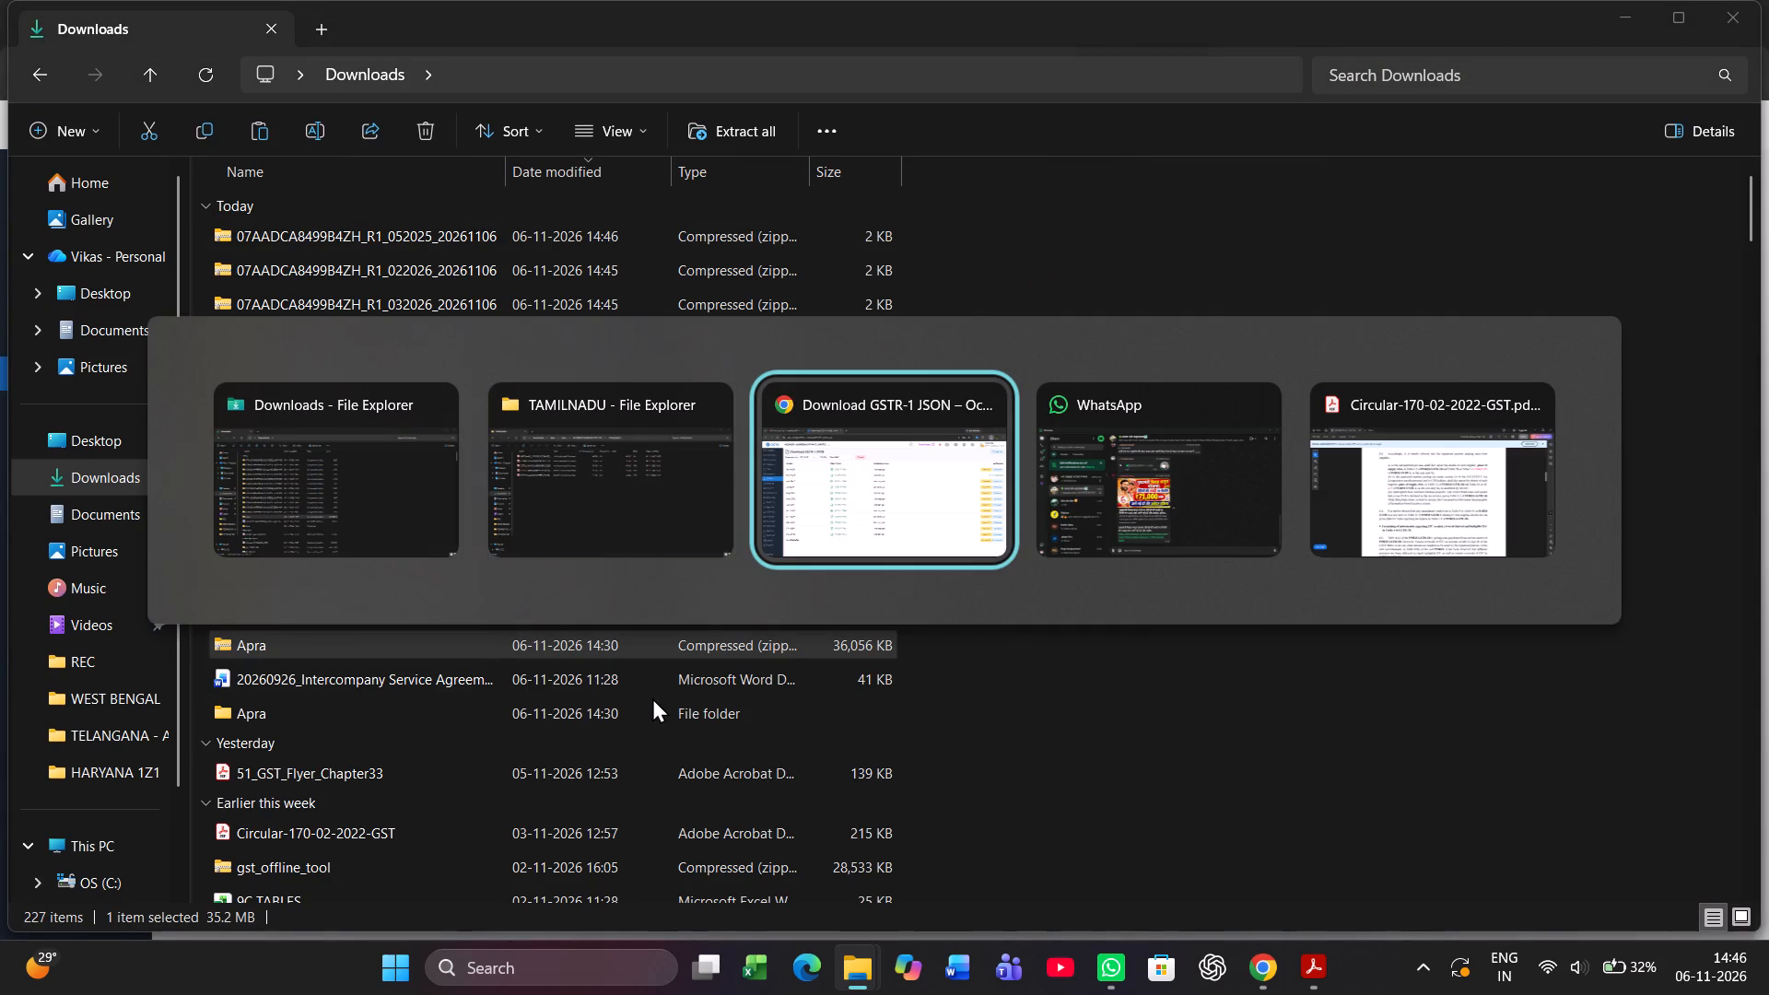
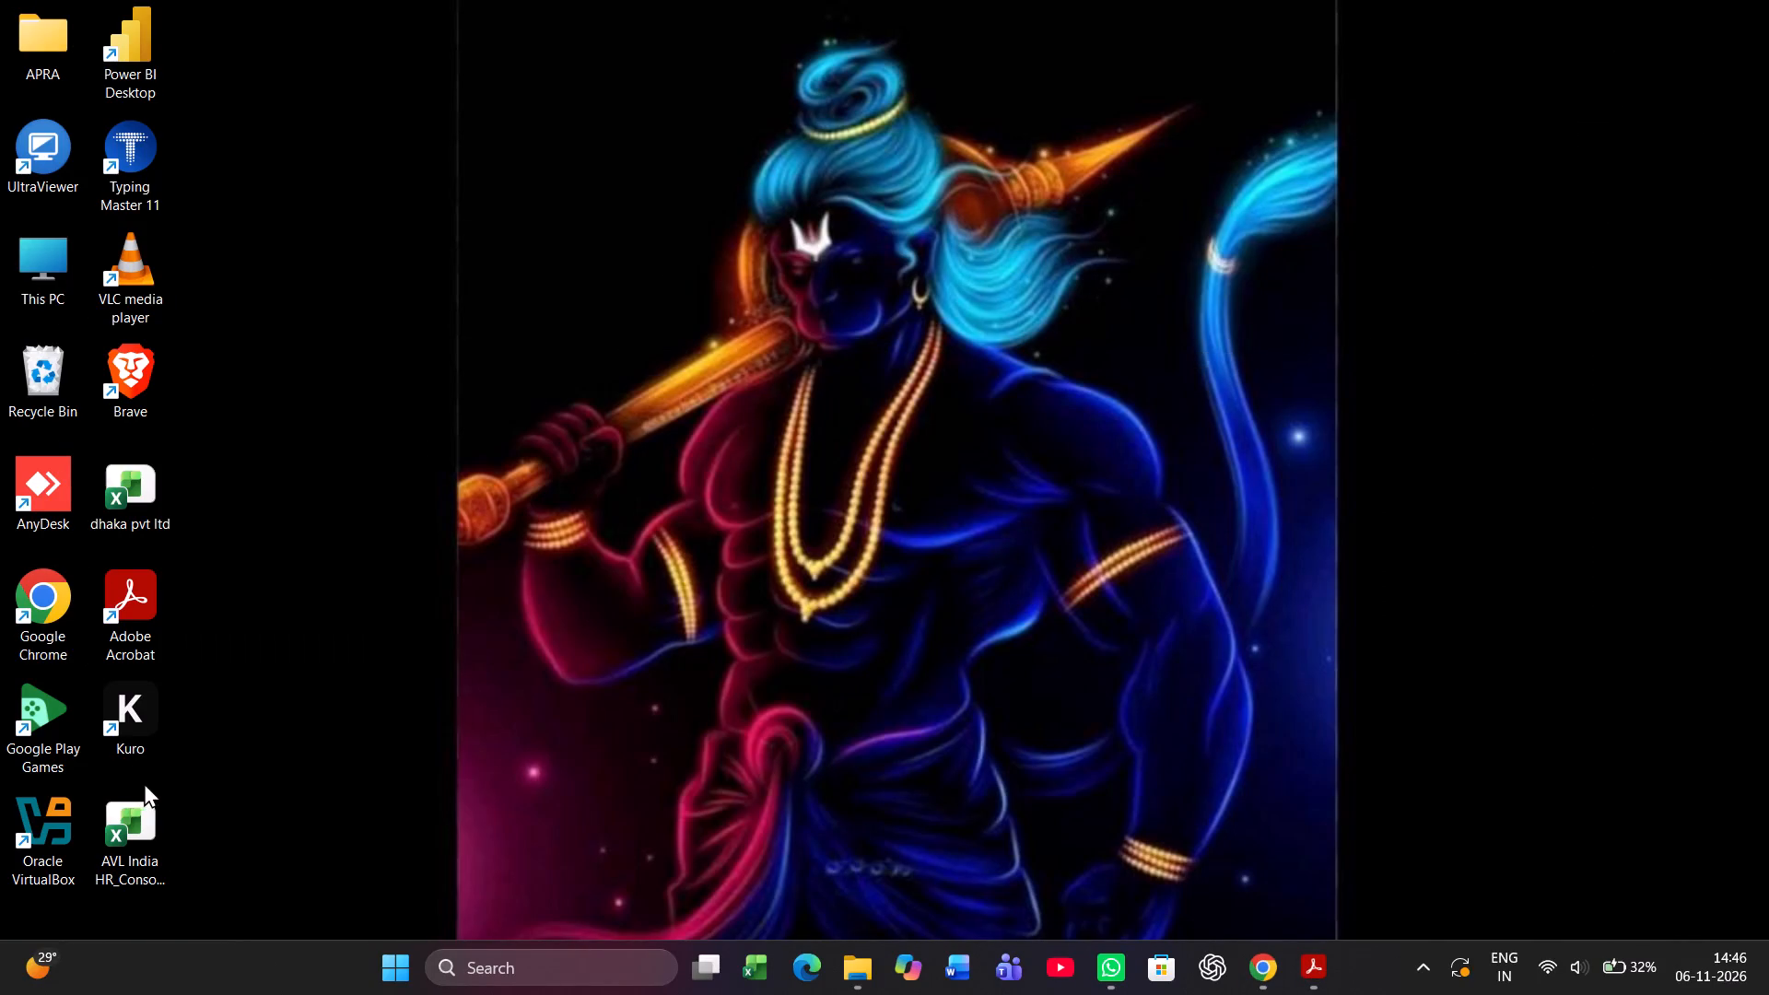
Launch the Kuro application from the desktop.
{"action": "left_click", "coordinate": [123, 701]}
{"action": "double_click", "coordinate": [128, 705]}
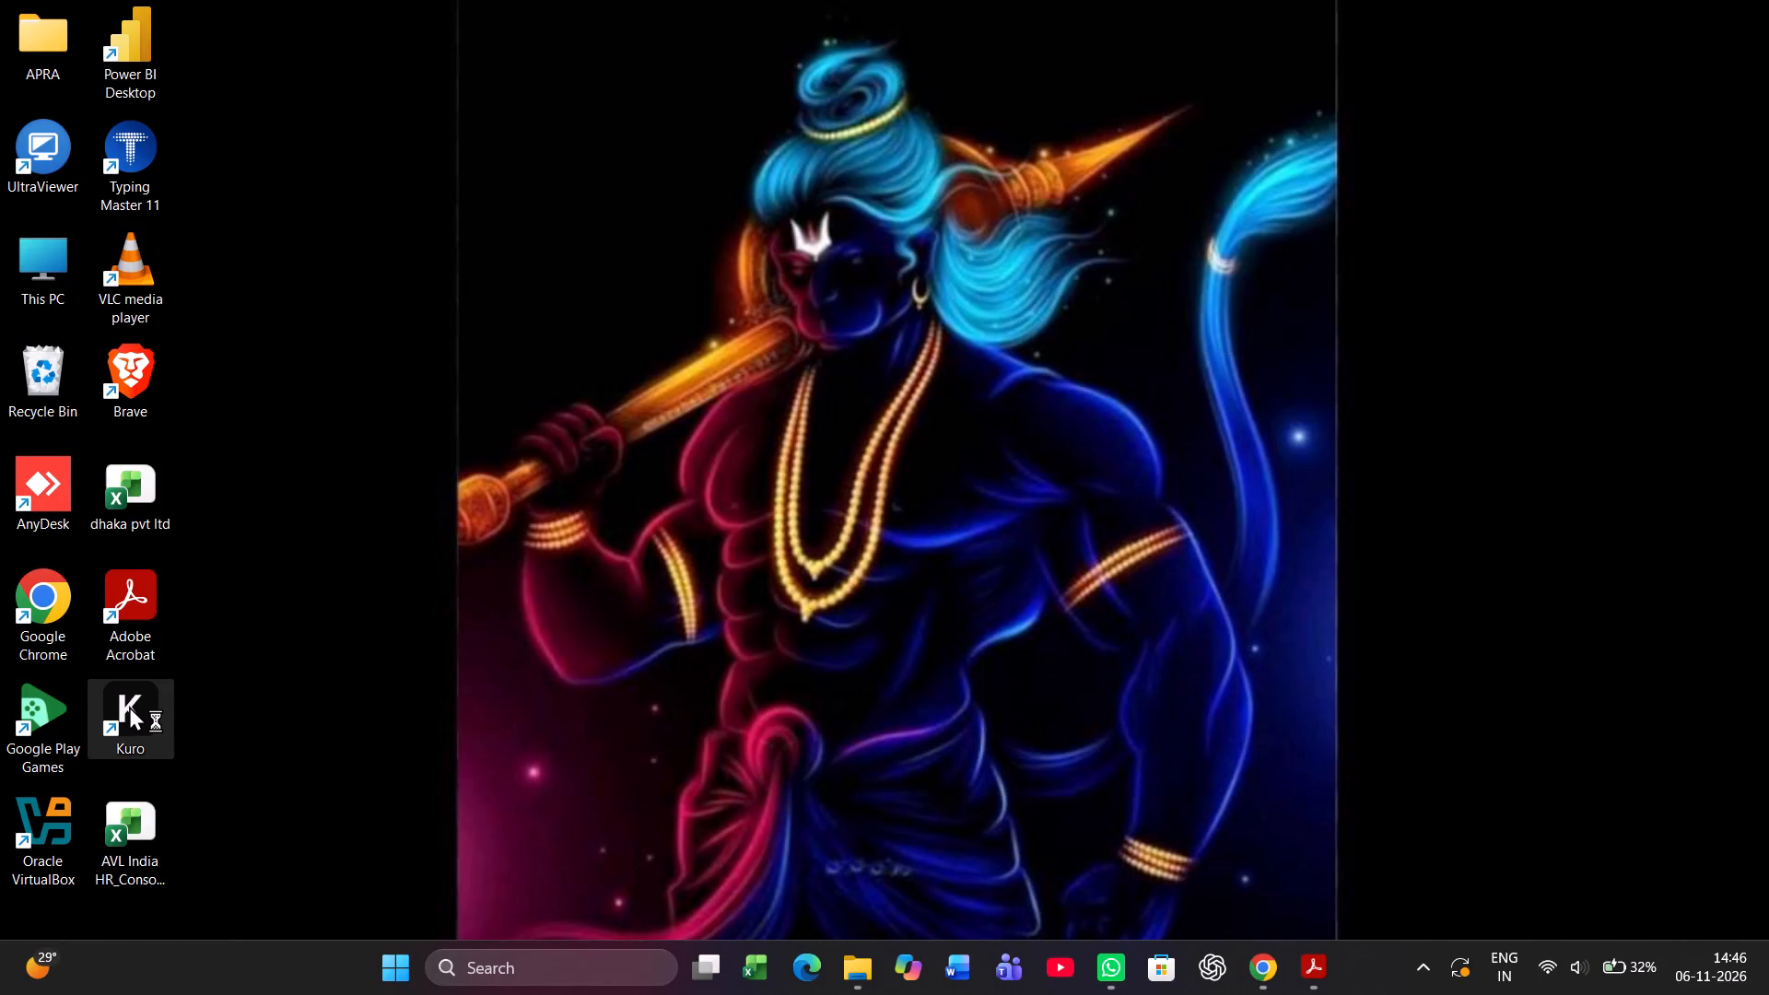
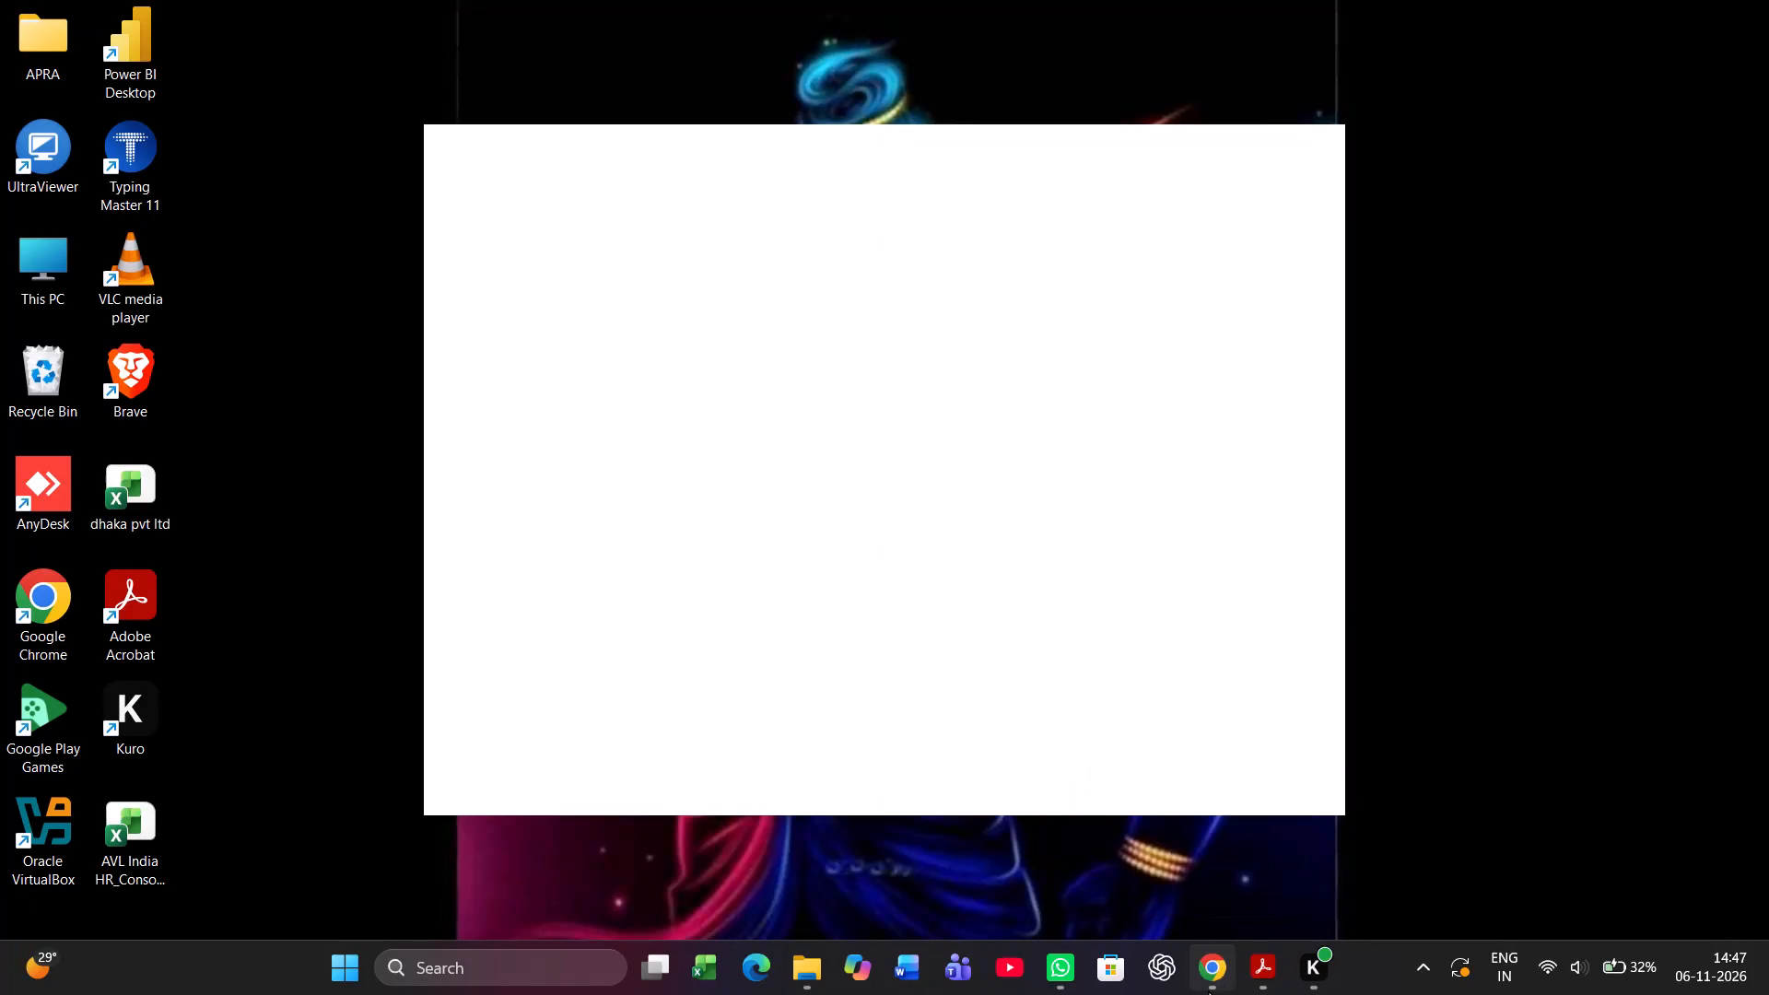
Switch back to Octa in Chrome and open the GSTR-1 filing history.
{"action": "key", "text": "alt+Tab"}
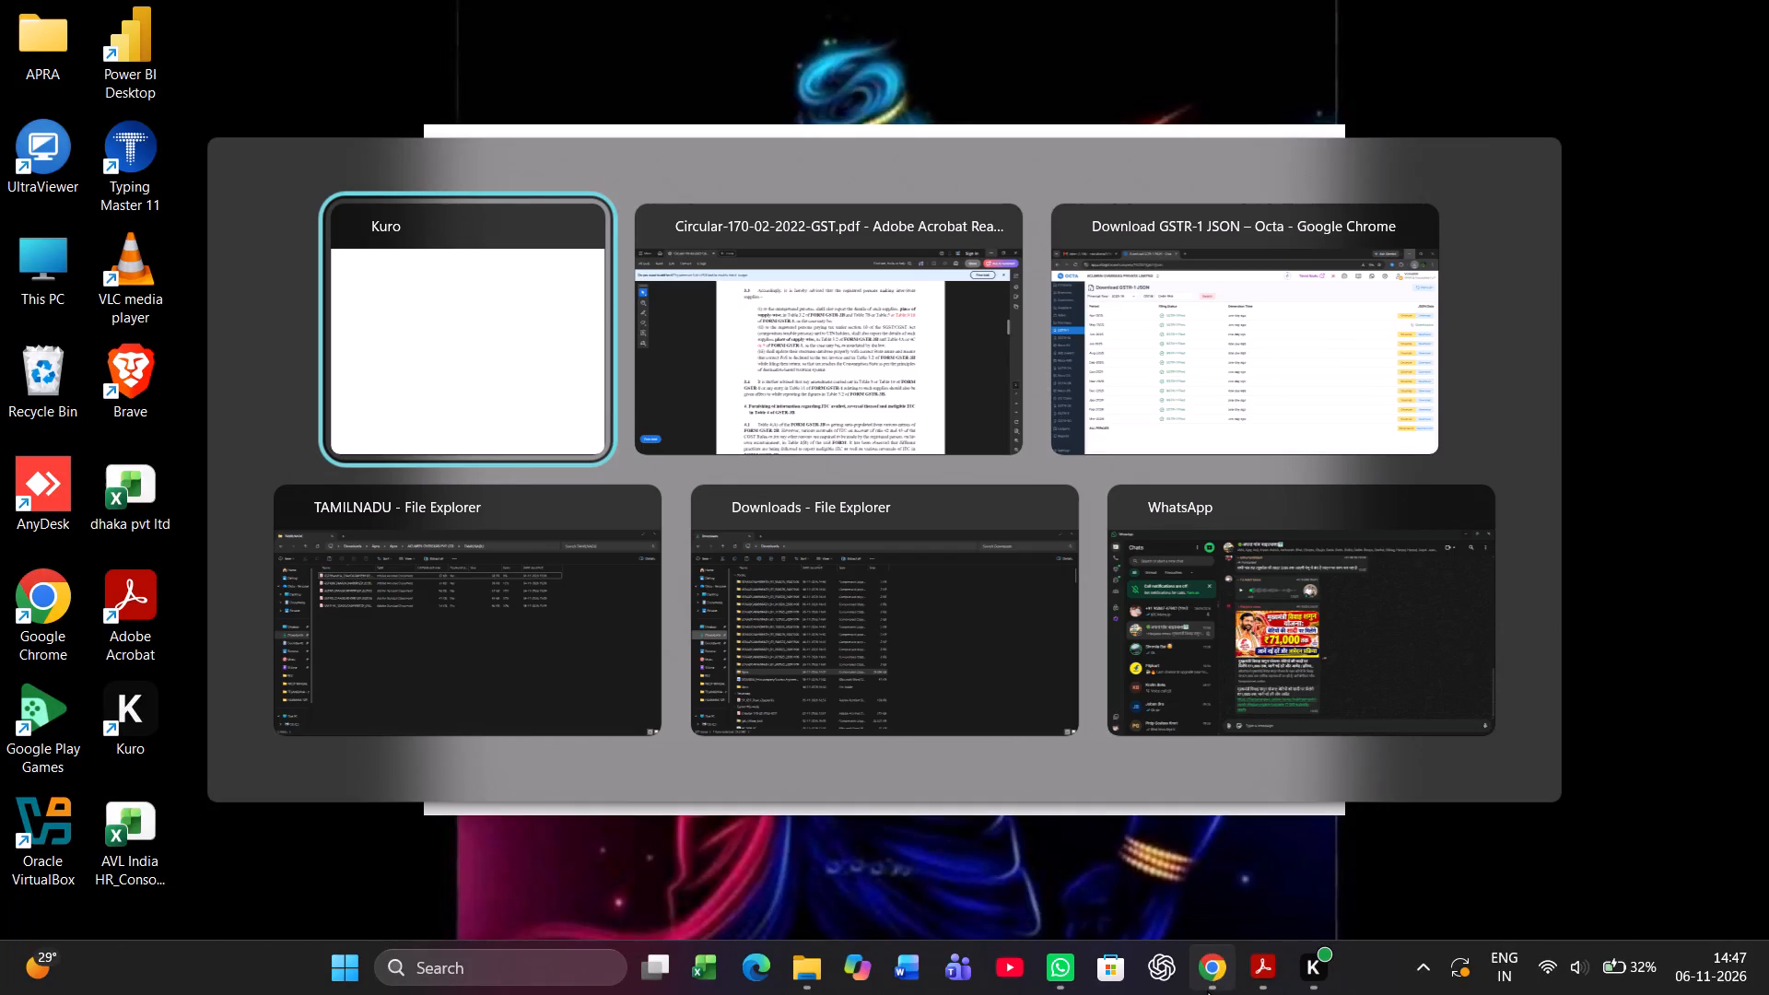
{"action": "key", "text": "alt+Tab"}
{"action": "key", "text": "alt+Tab"}
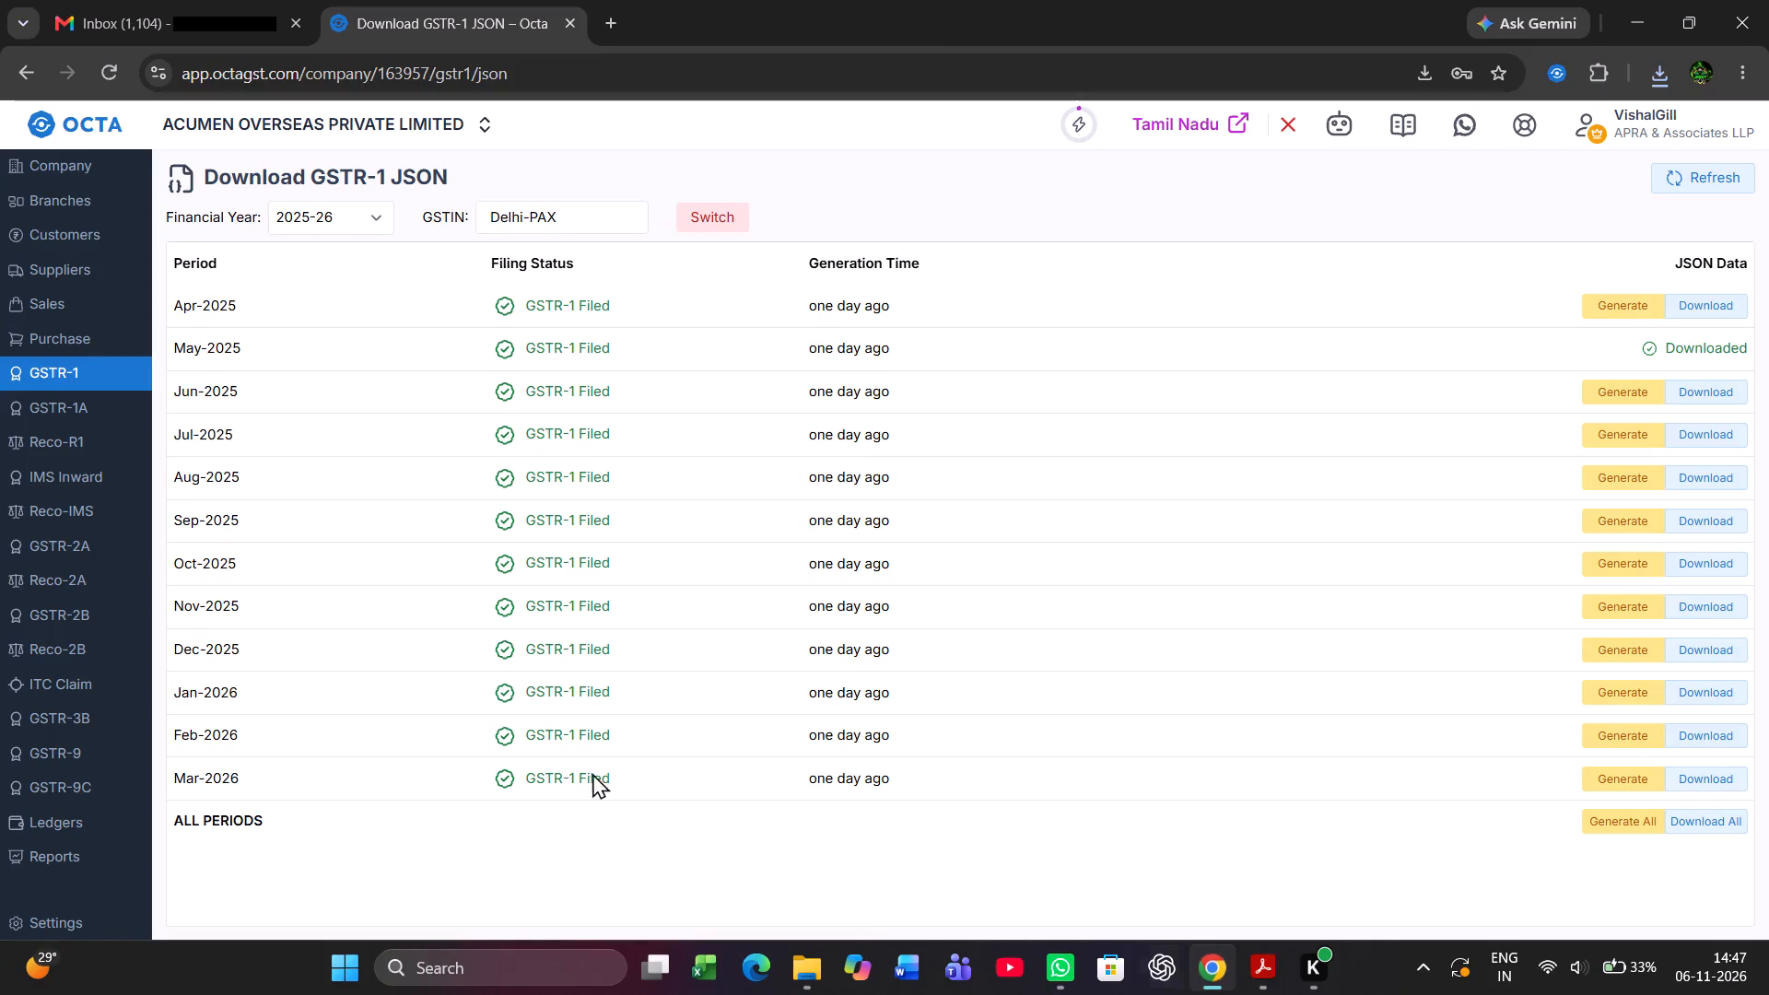
{"action": "left_click_drag", "start_coordinate": [80, 359], "coordinate": [80, 369]}
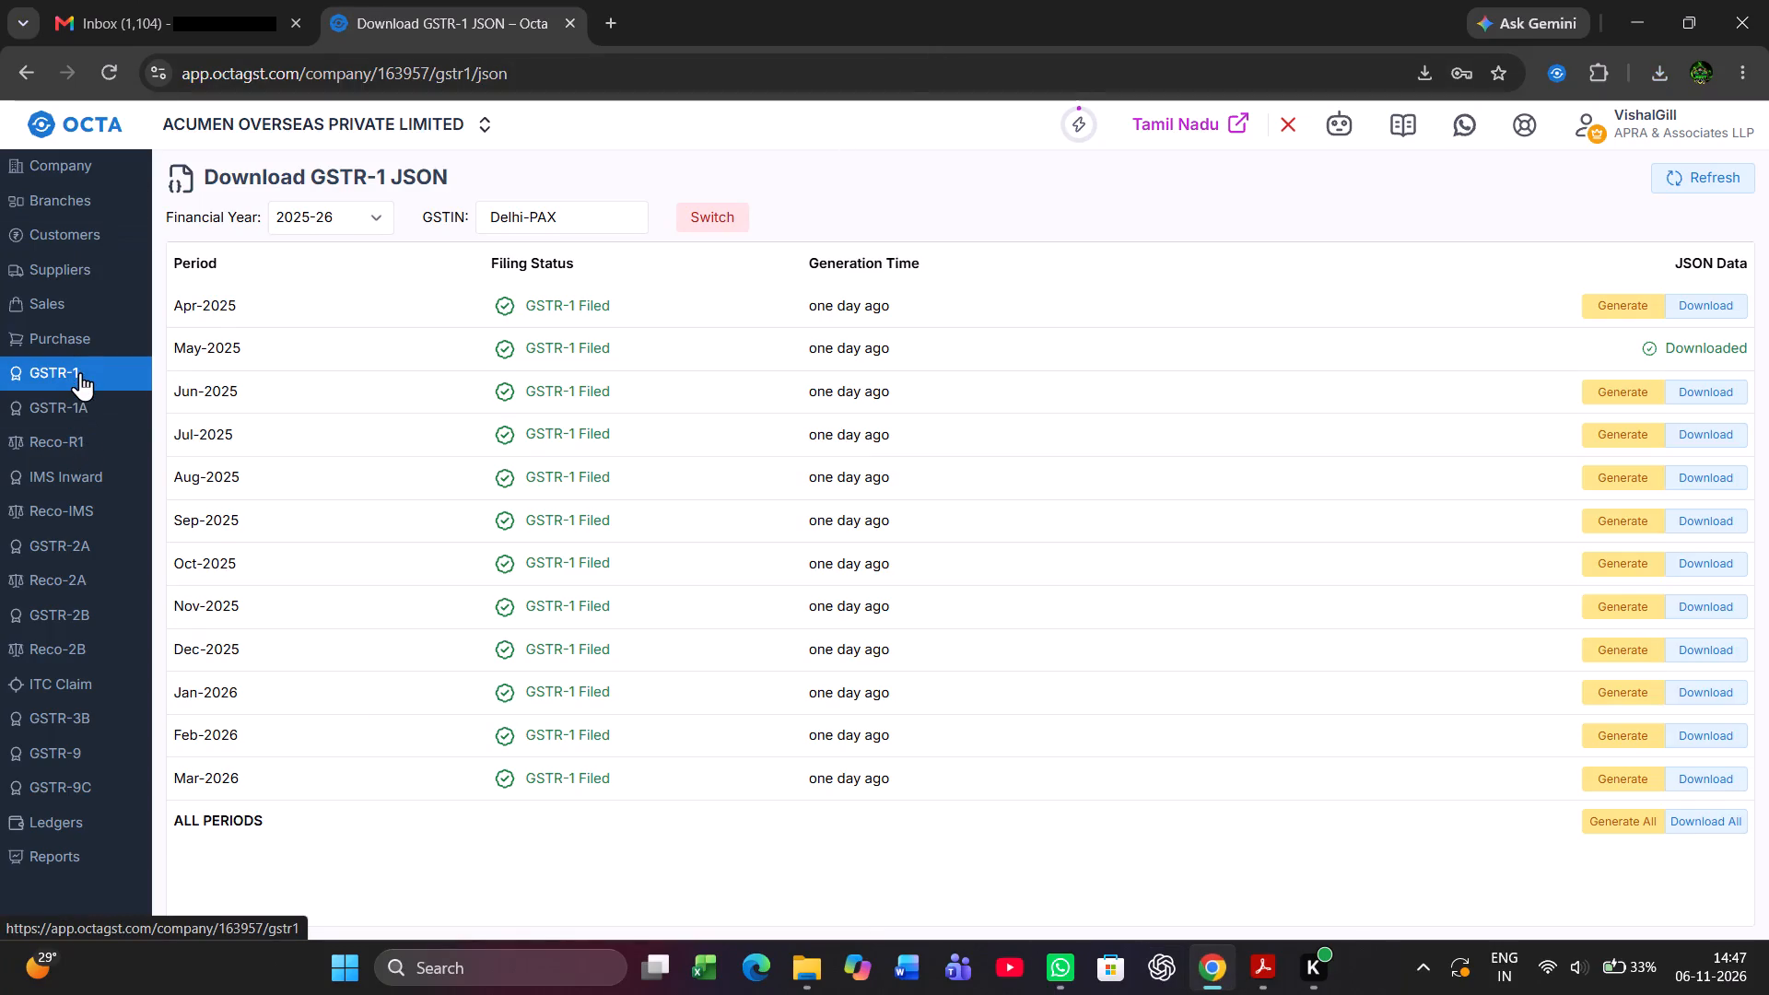
{"action": "left_click", "coordinate": [80, 372]}
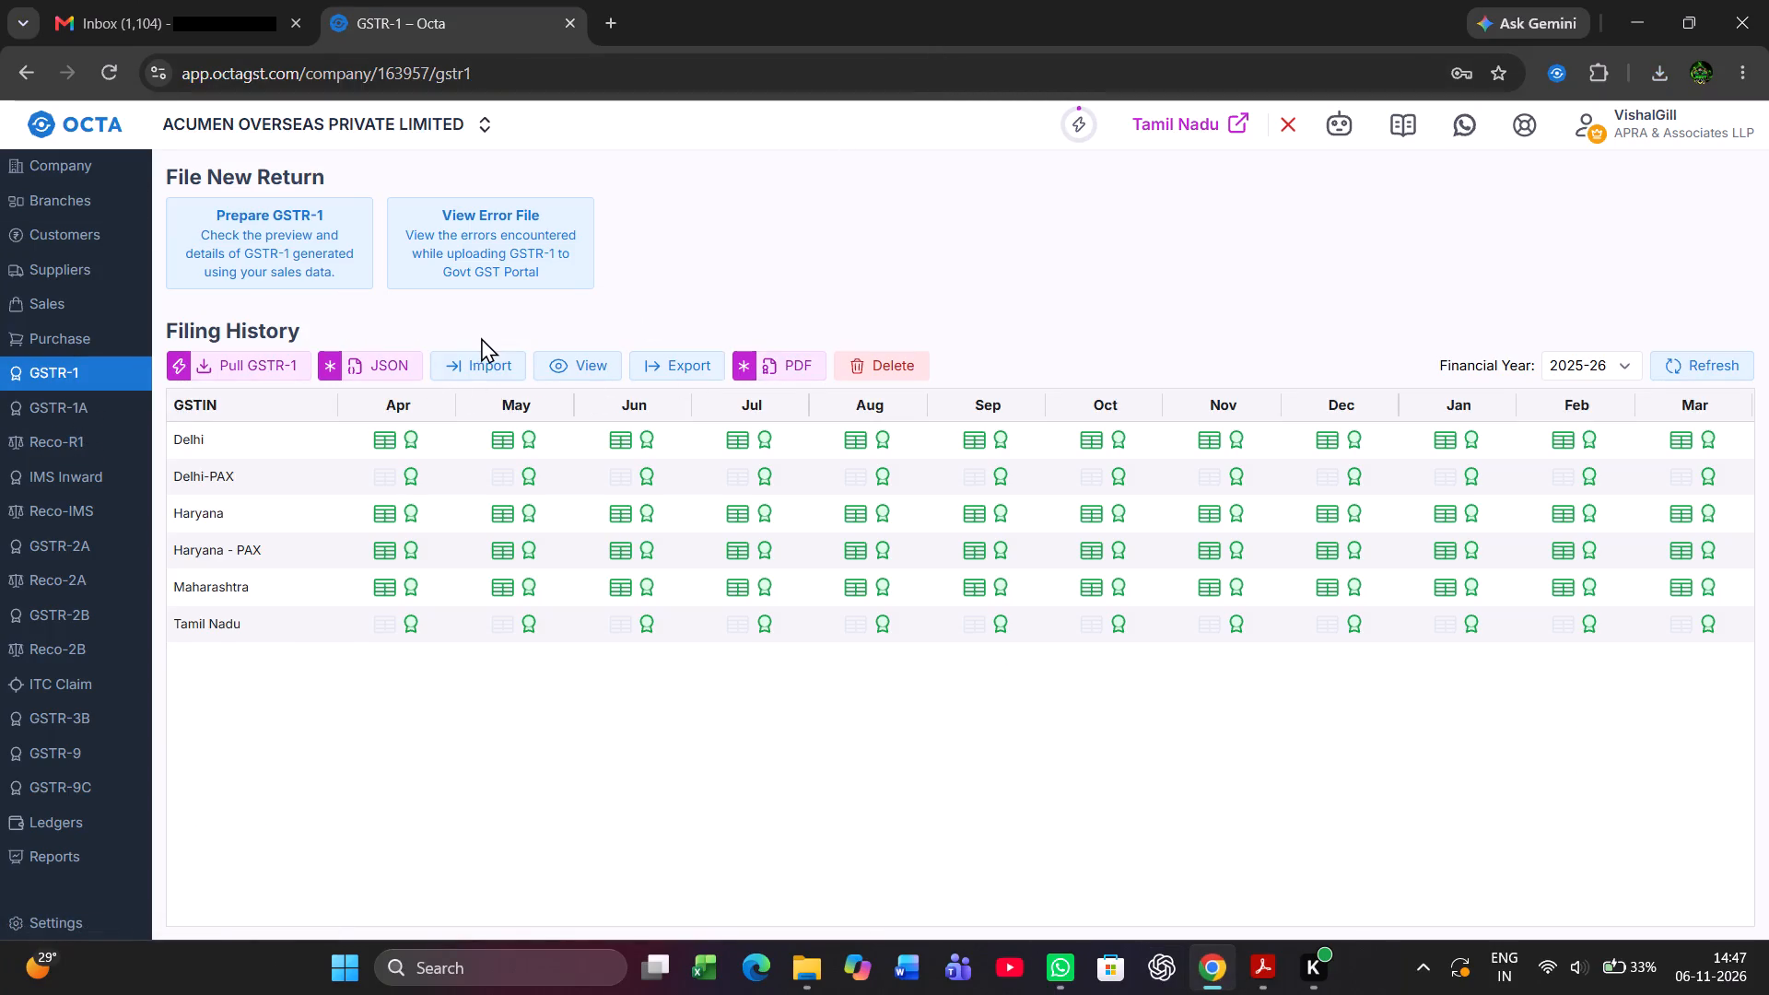
Start a GSTR-1 data import and select the twelve Delhi-PAX GSTR-1 zip files for 2025-26 from Downloads.
{"action": "left_click", "coordinate": [483, 366]}
{"action": "left_click", "coordinate": [892, 195]}
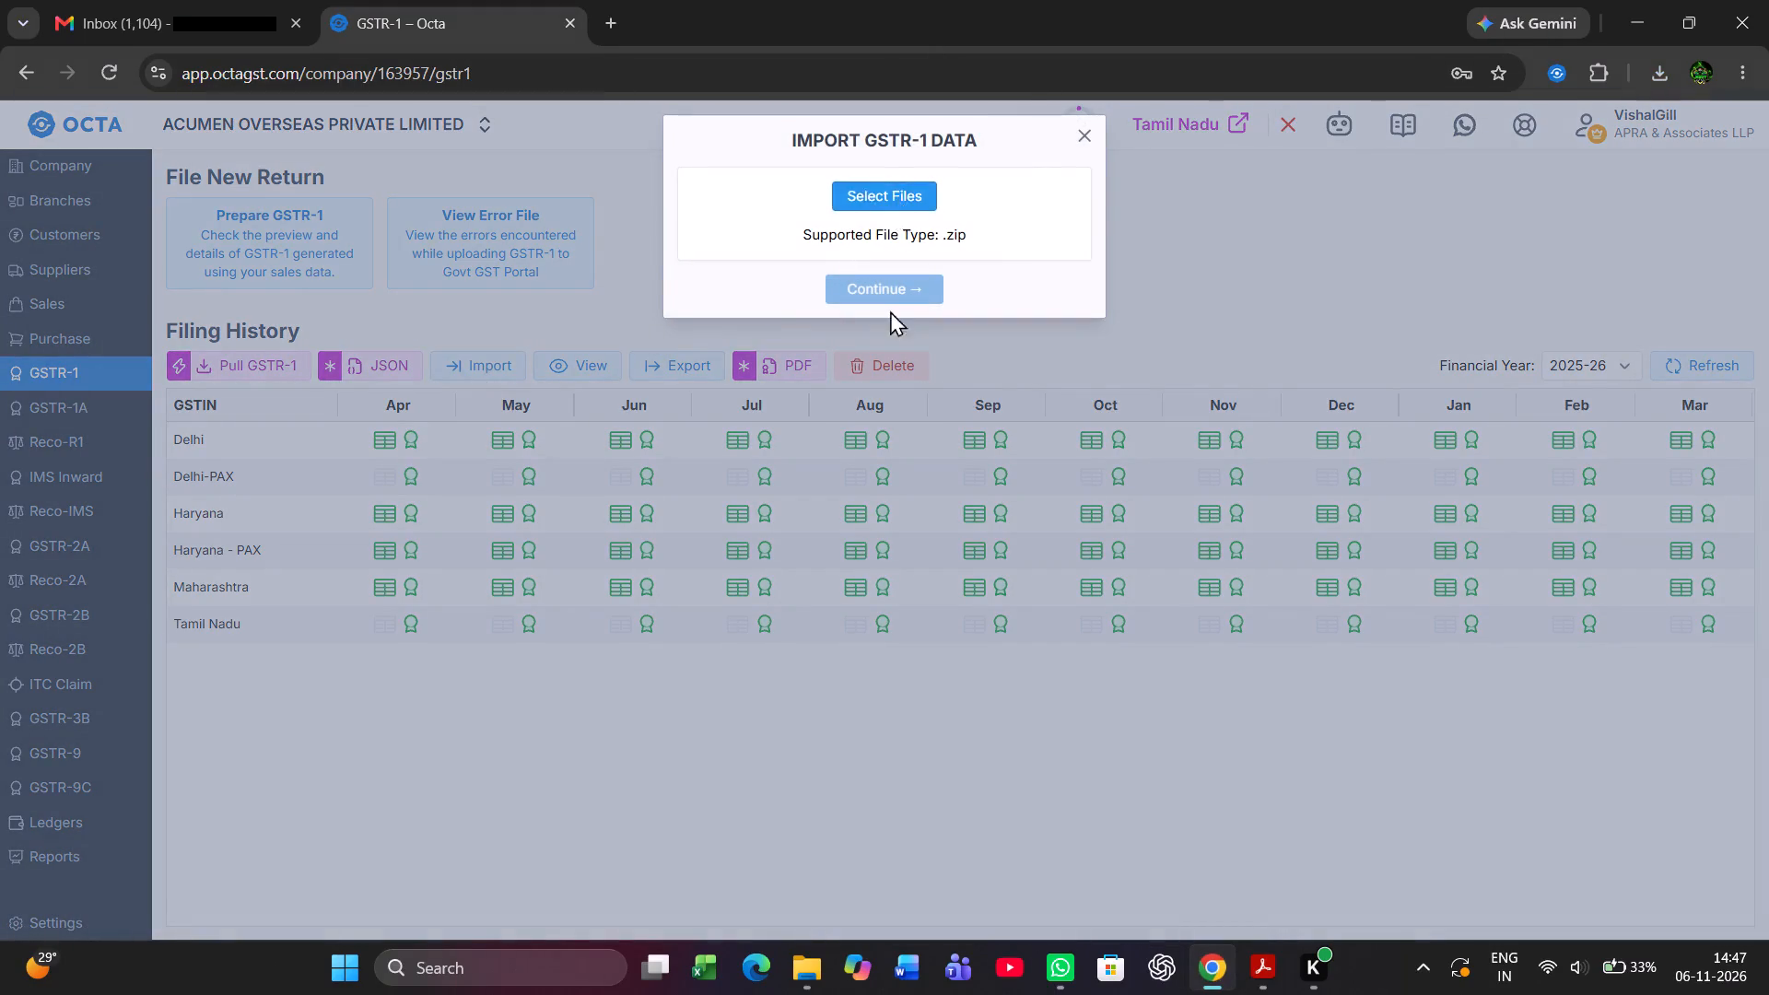
{"action": "left_click", "coordinate": [357, 214]}
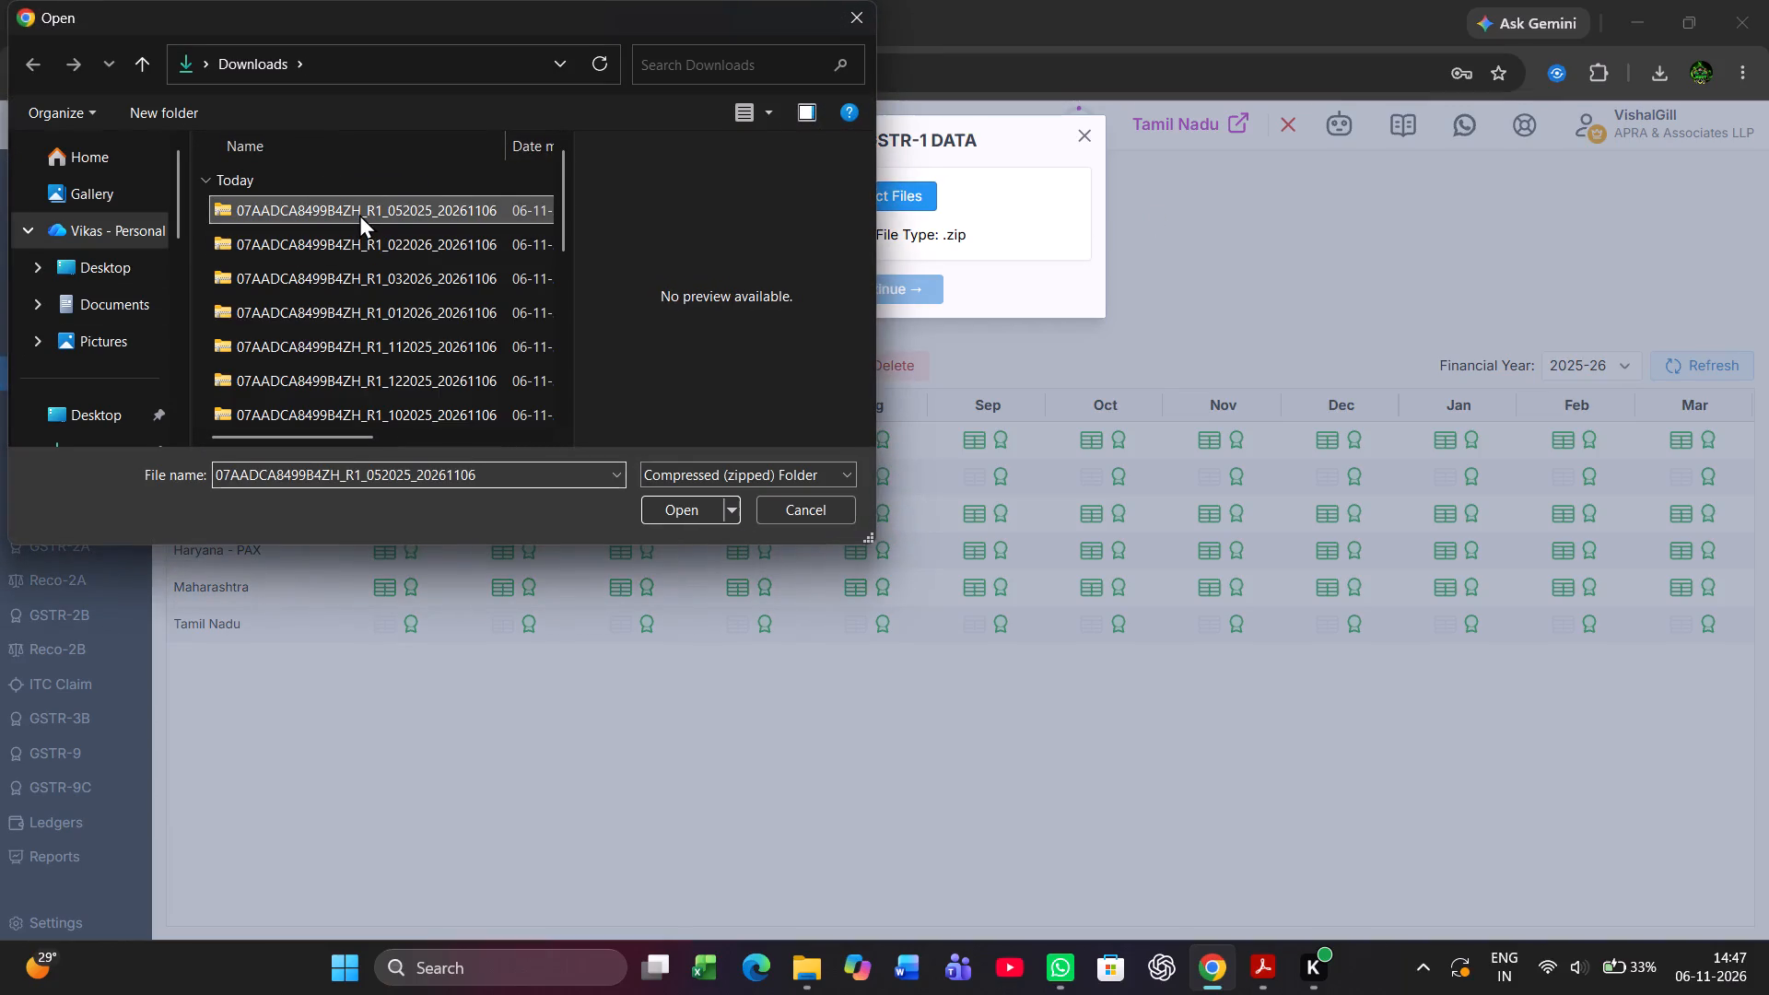
{"action": "key", "text": "shift+Down"}
{"action": "key", "text": "shift+Down"}
{"action": "key", "text": "shift+Down"}
{"action": "key", "text": "shift+Down"}
{"action": "key", "text": "shift+Down"}
{"action": "key", "text": "shift+Down"}
{"action": "key", "text": "shift+Down"}
{"action": "key", "text": "shift+Down"}
{"action": "key", "text": "shift+Down"}
{"action": "key", "text": "shift+Down"}
{"action": "key", "text": "shift+Down"}
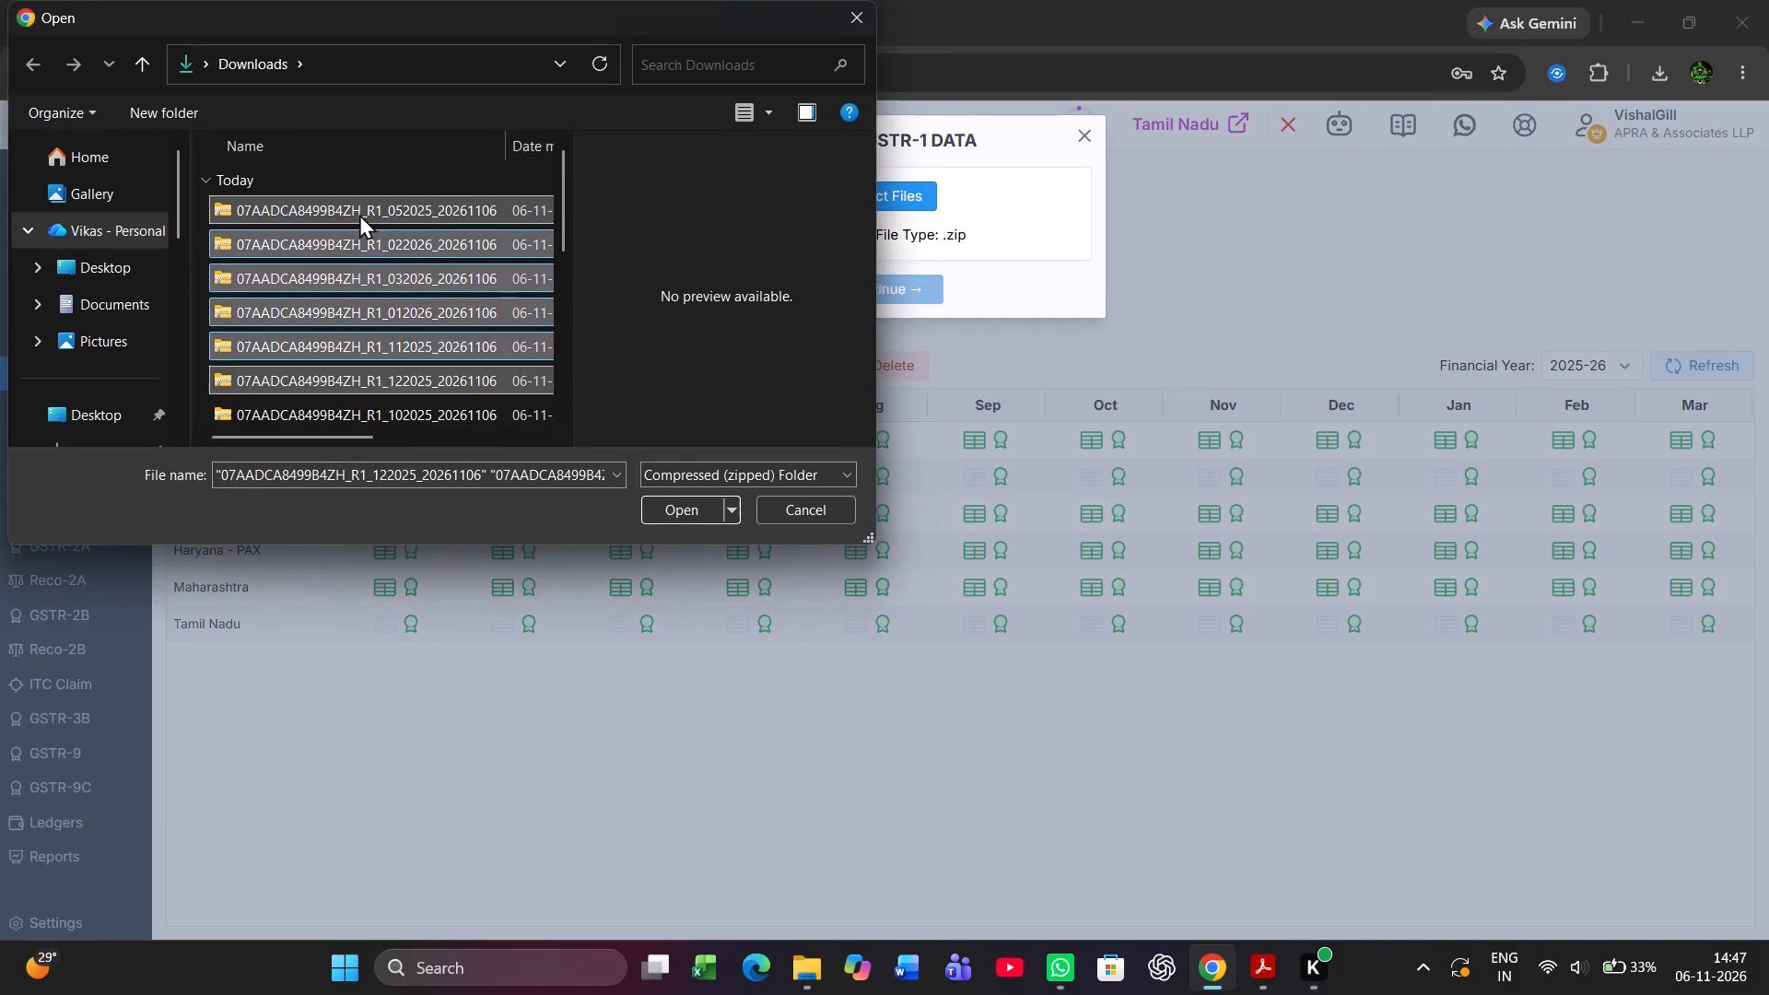
{"action": "key", "text": "shift+Down"}
{"action": "key", "text": "shift+Up"}
{"action": "key", "text": "Return"}
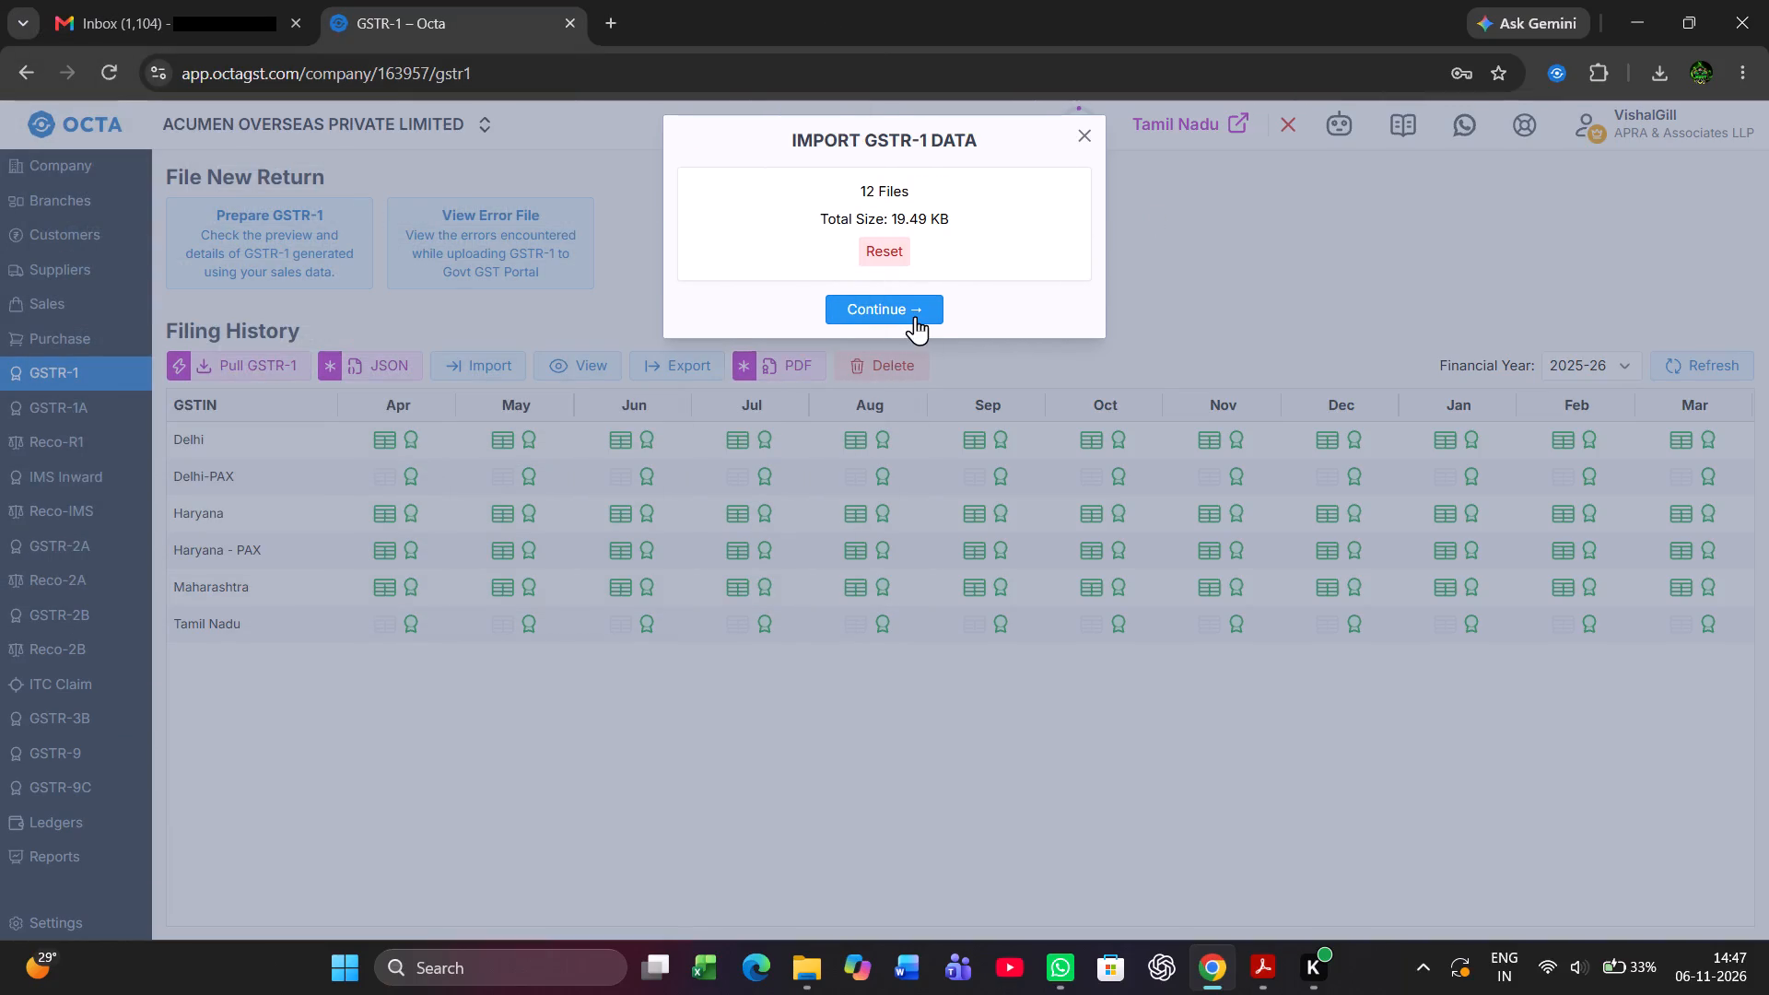
Import the selected Delhi-PAX GSTR-1 files and refresh the GSTR-1 filing history.
{"action": "left_click", "coordinate": [915, 316]}
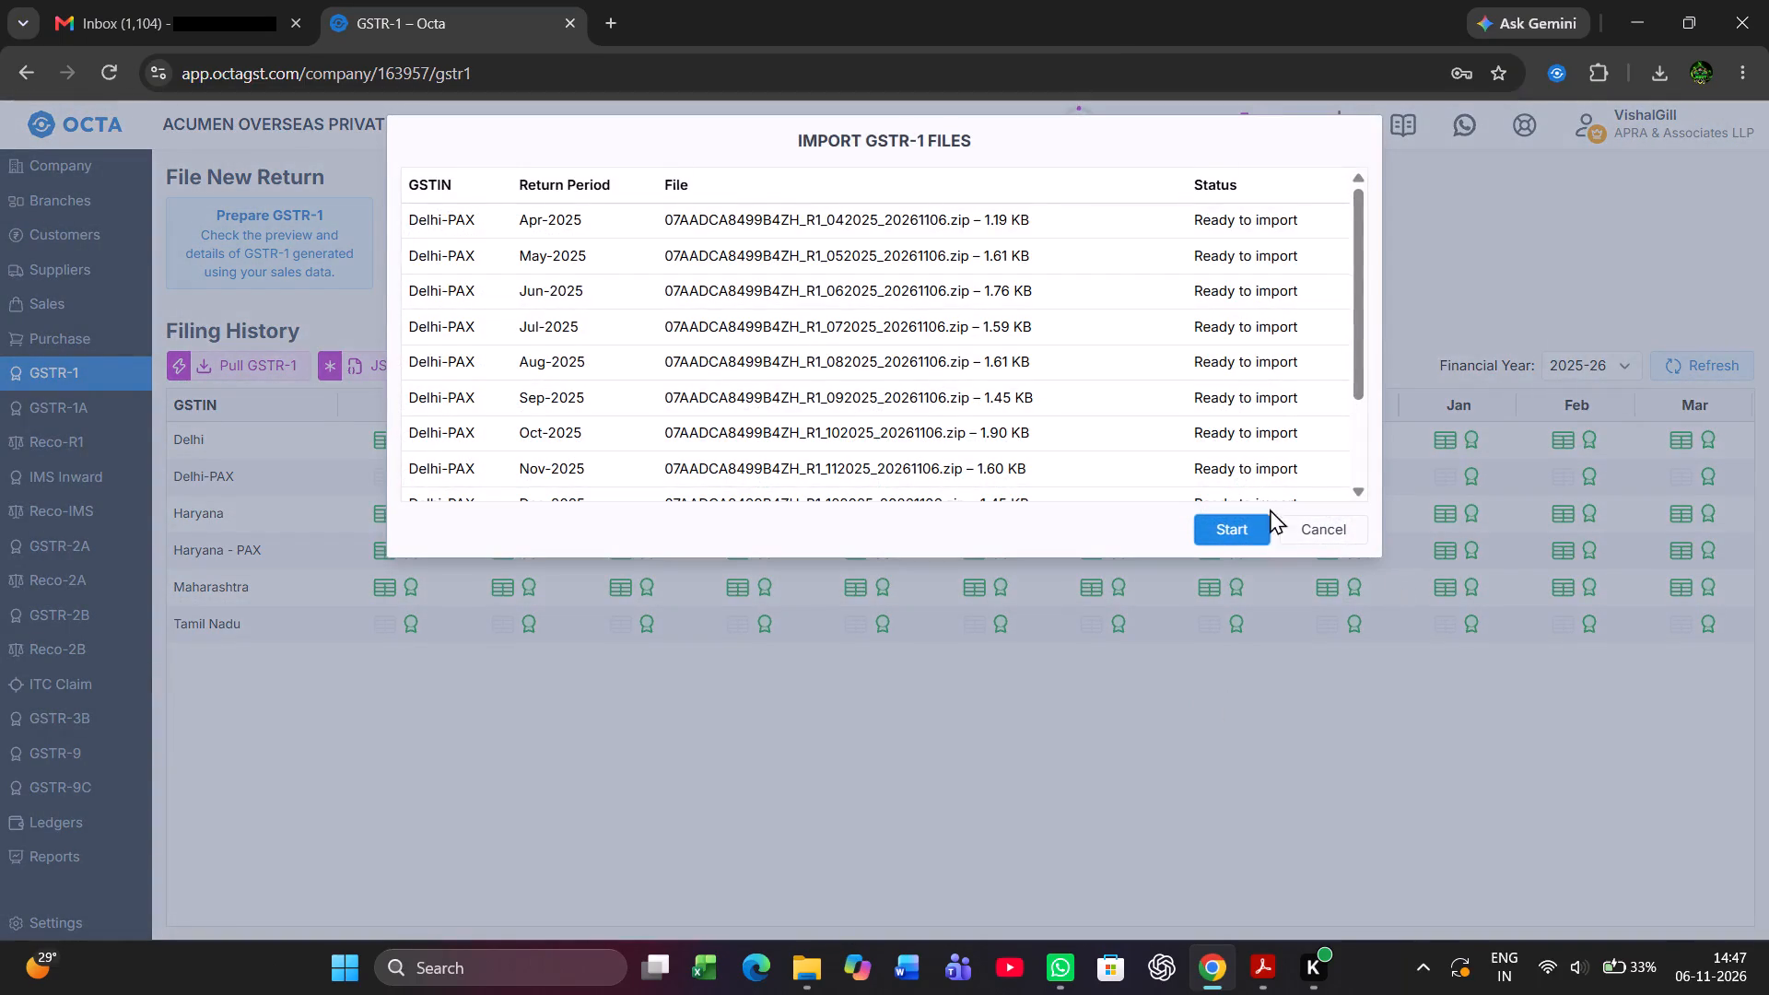
{"action": "left_click", "coordinate": [1243, 536]}
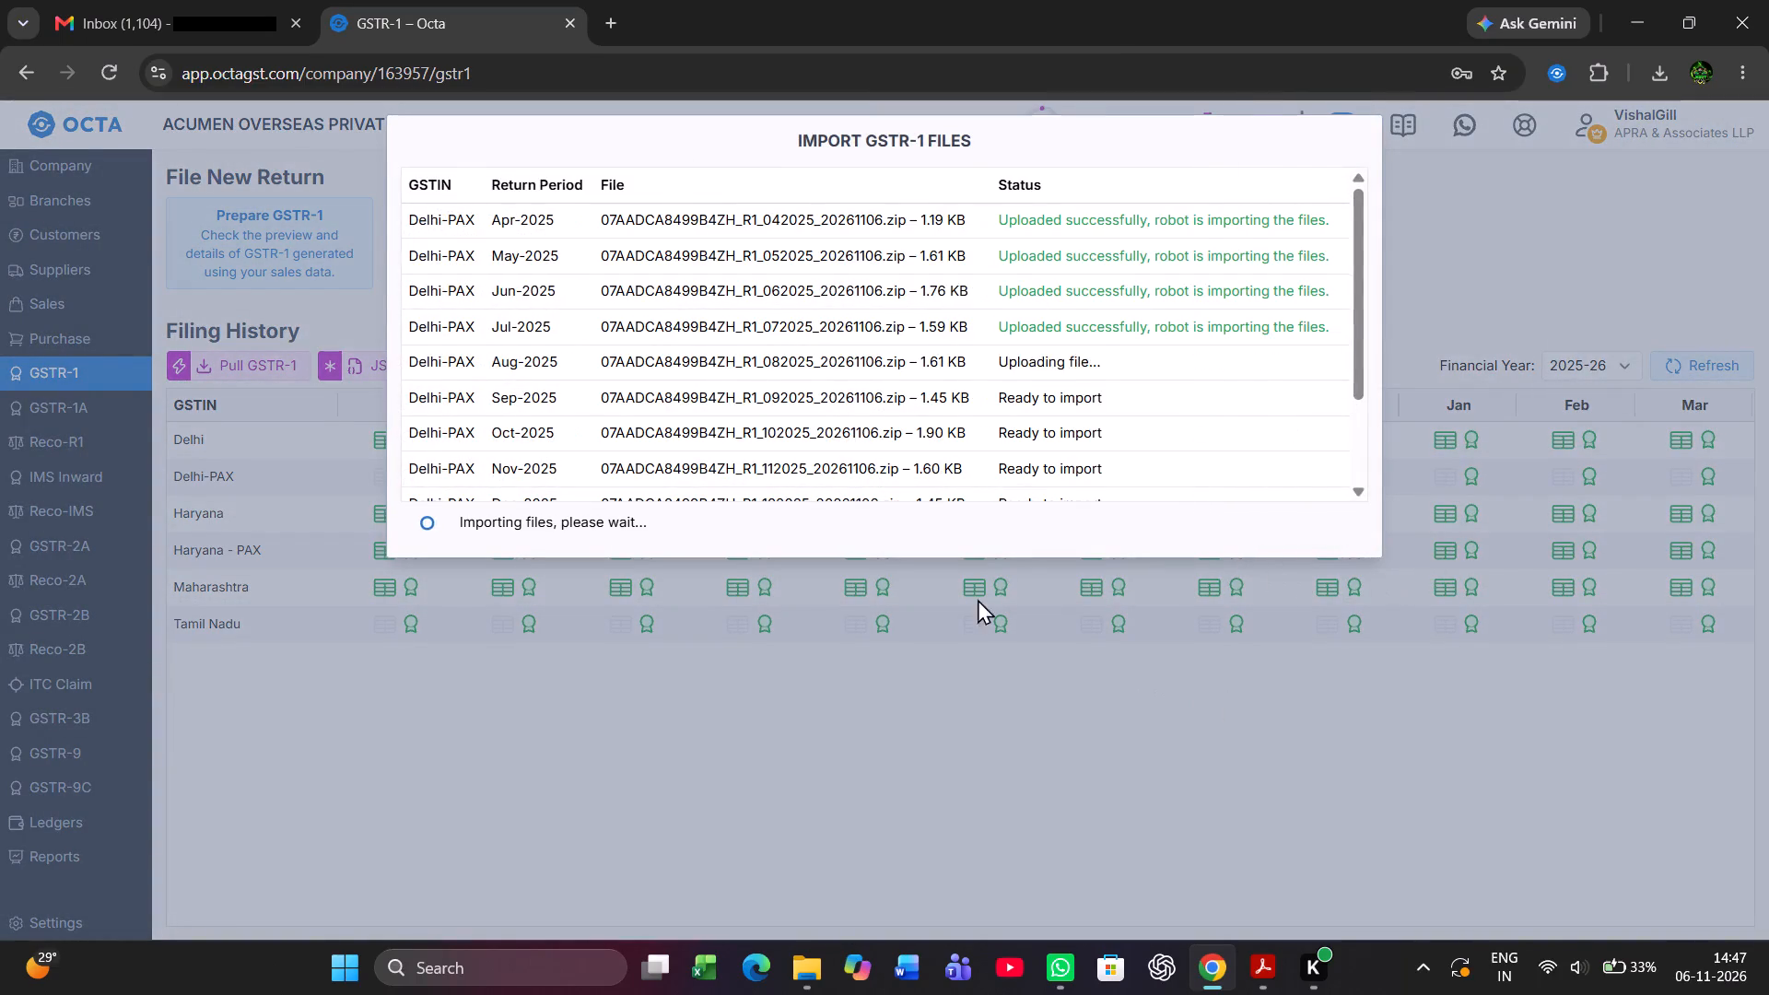
{"action": "scroll", "coordinate": [1029, 399], "scroll_direction": "down", "scroll_amount": 5}
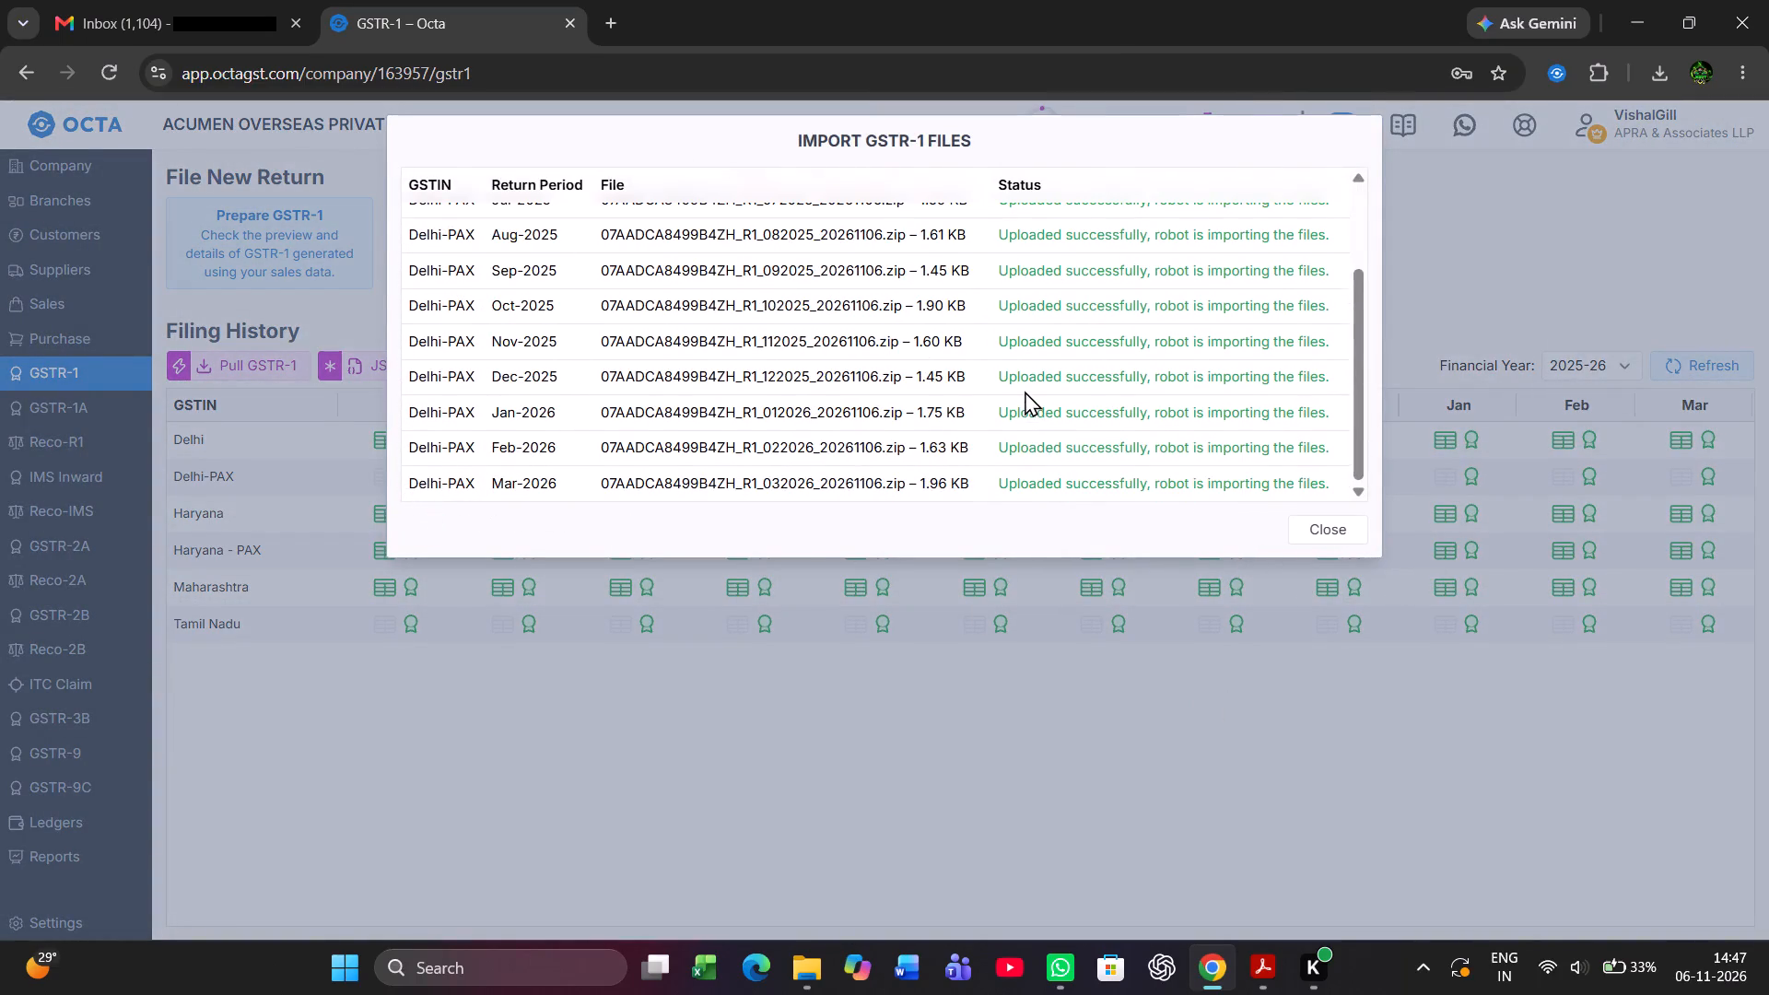
{"action": "left_click", "coordinate": [1343, 532]}
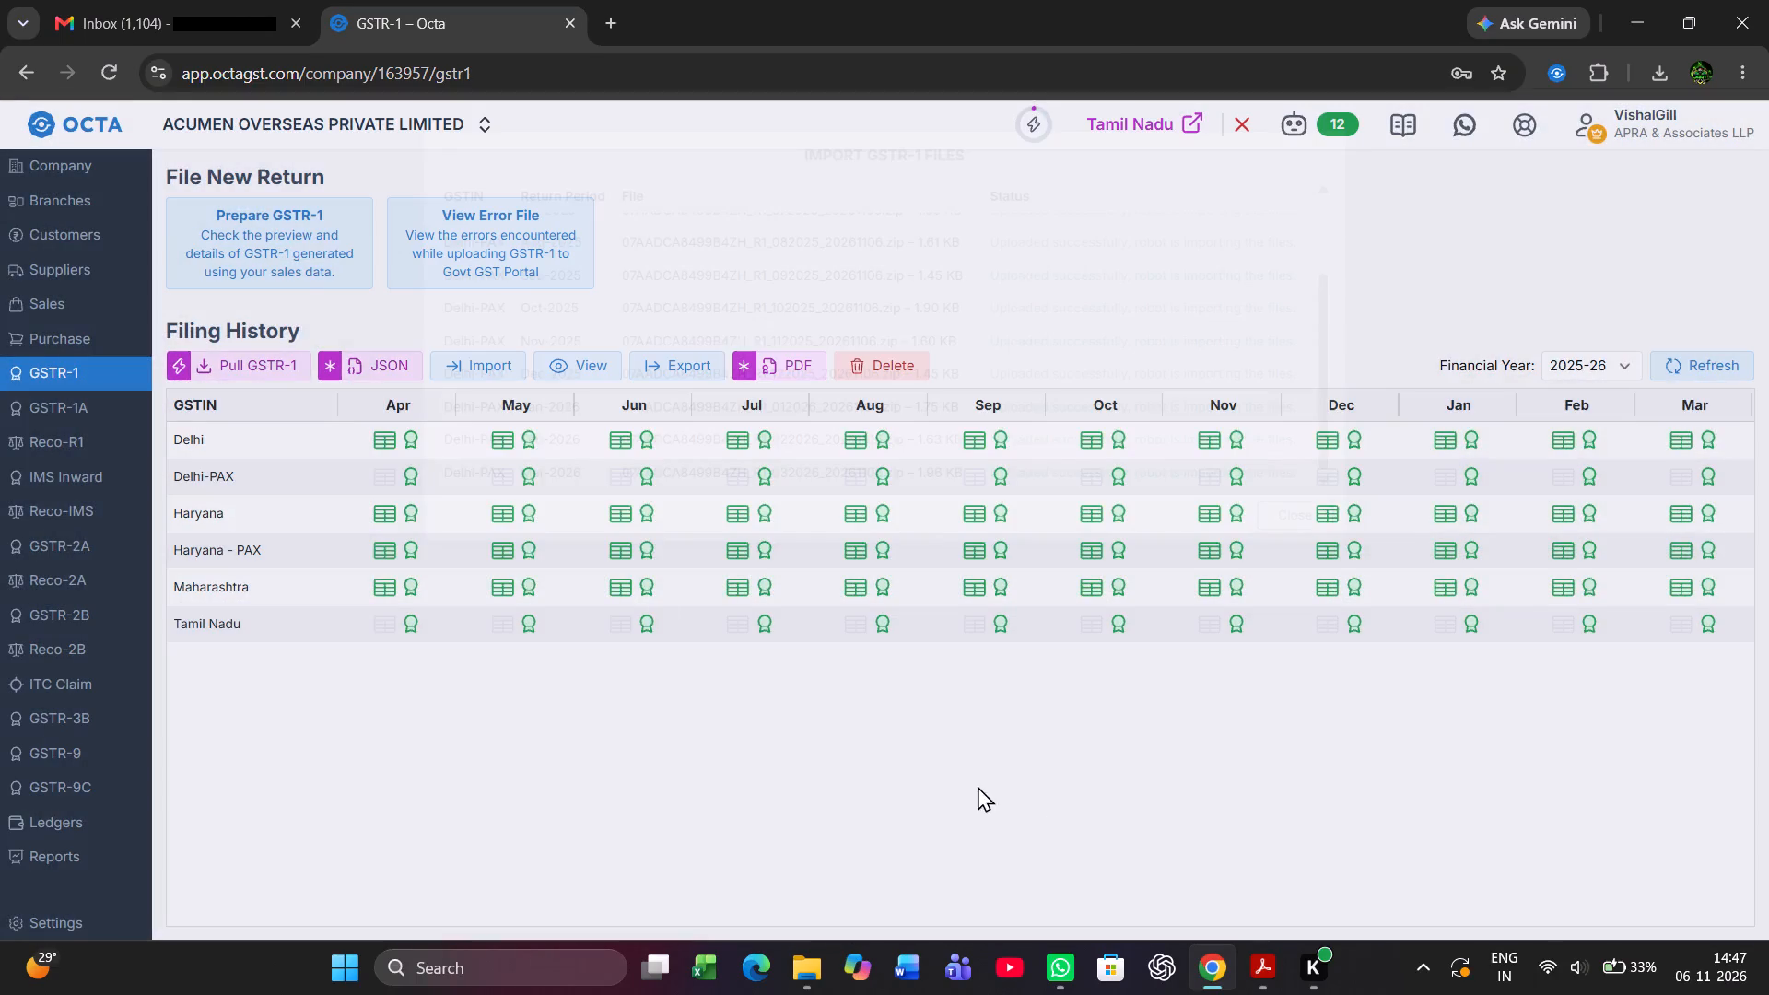
{"action": "left_click", "coordinate": [1703, 368]}
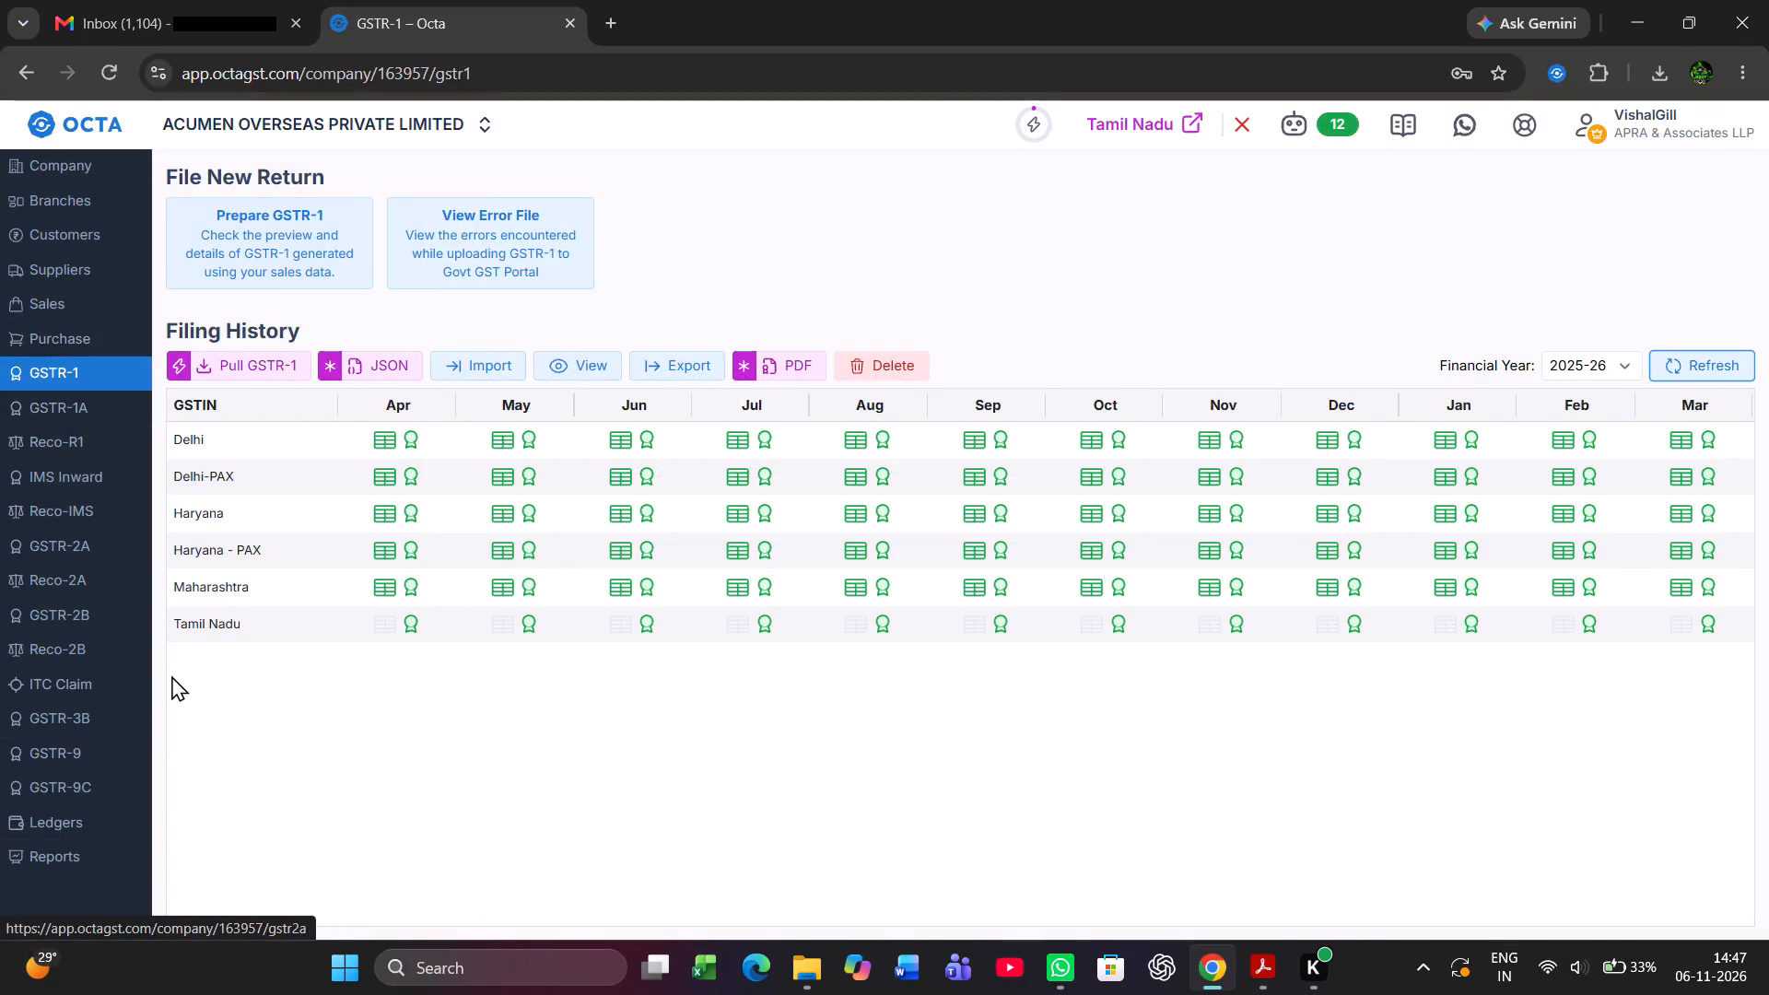
Download the GSTR-2A JSON files of all 2025-26 periods for the Delhi-PAX GSTIN.
{"action": "left_click", "coordinate": [76, 552]}
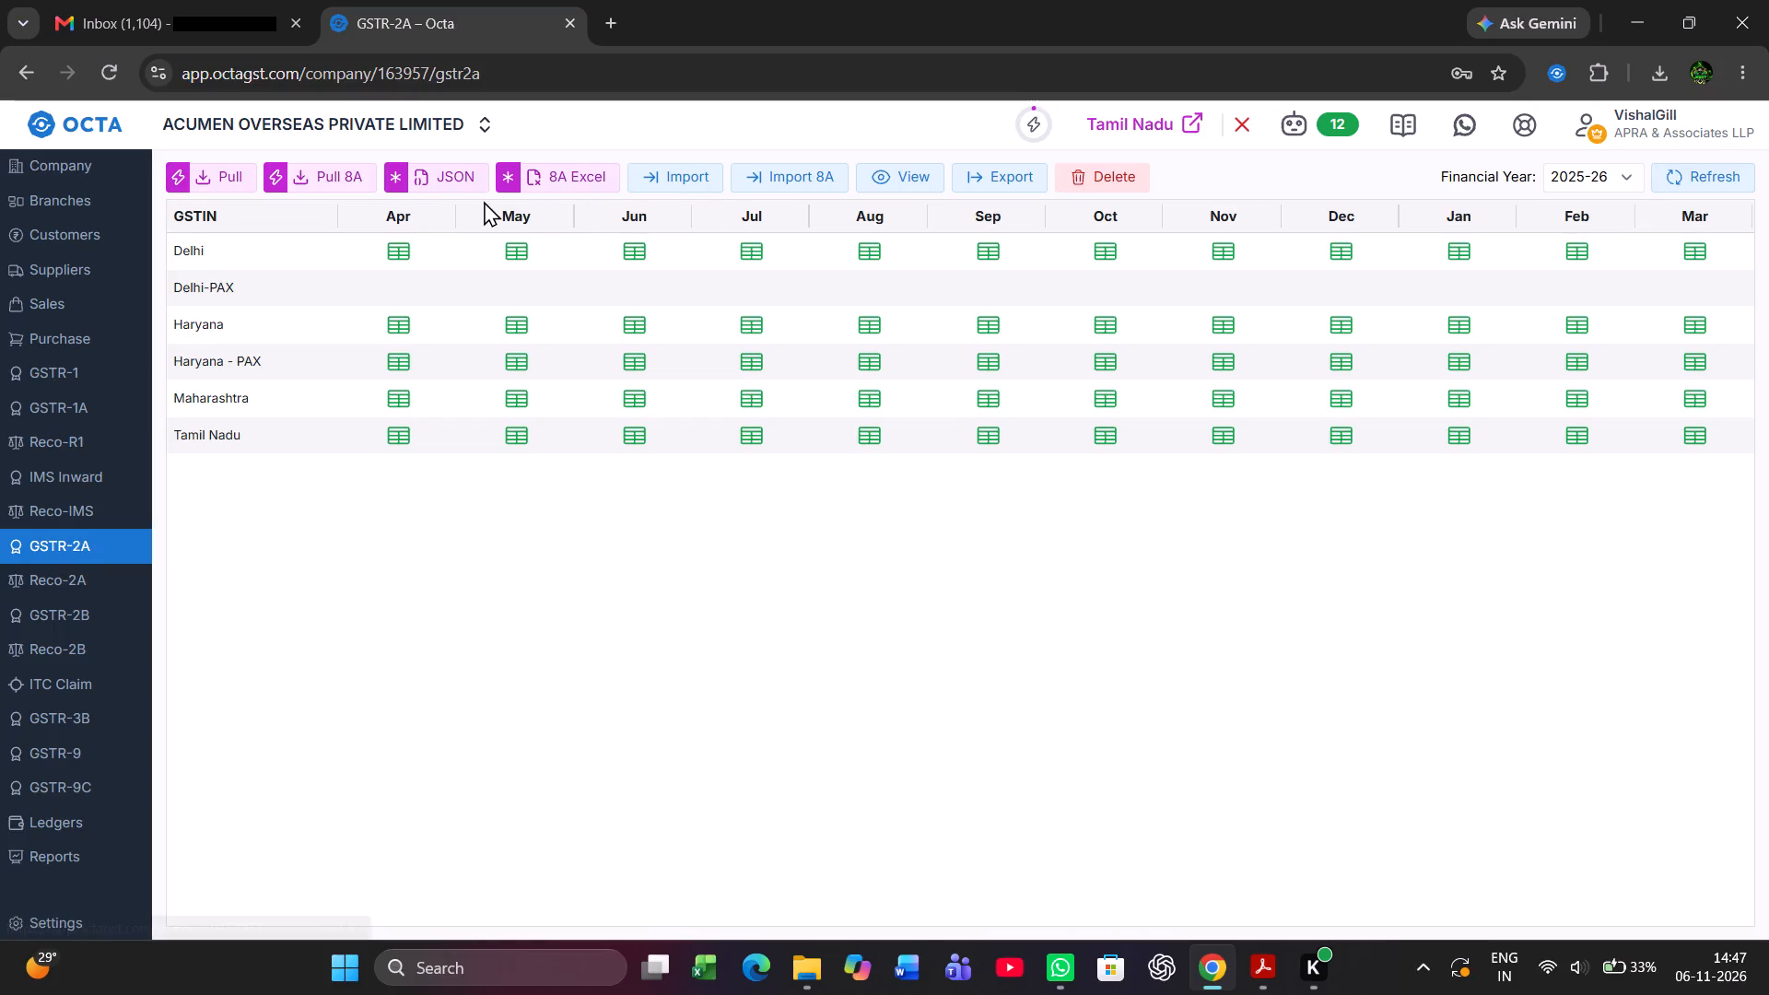
{"action": "left_click", "coordinate": [461, 180]}
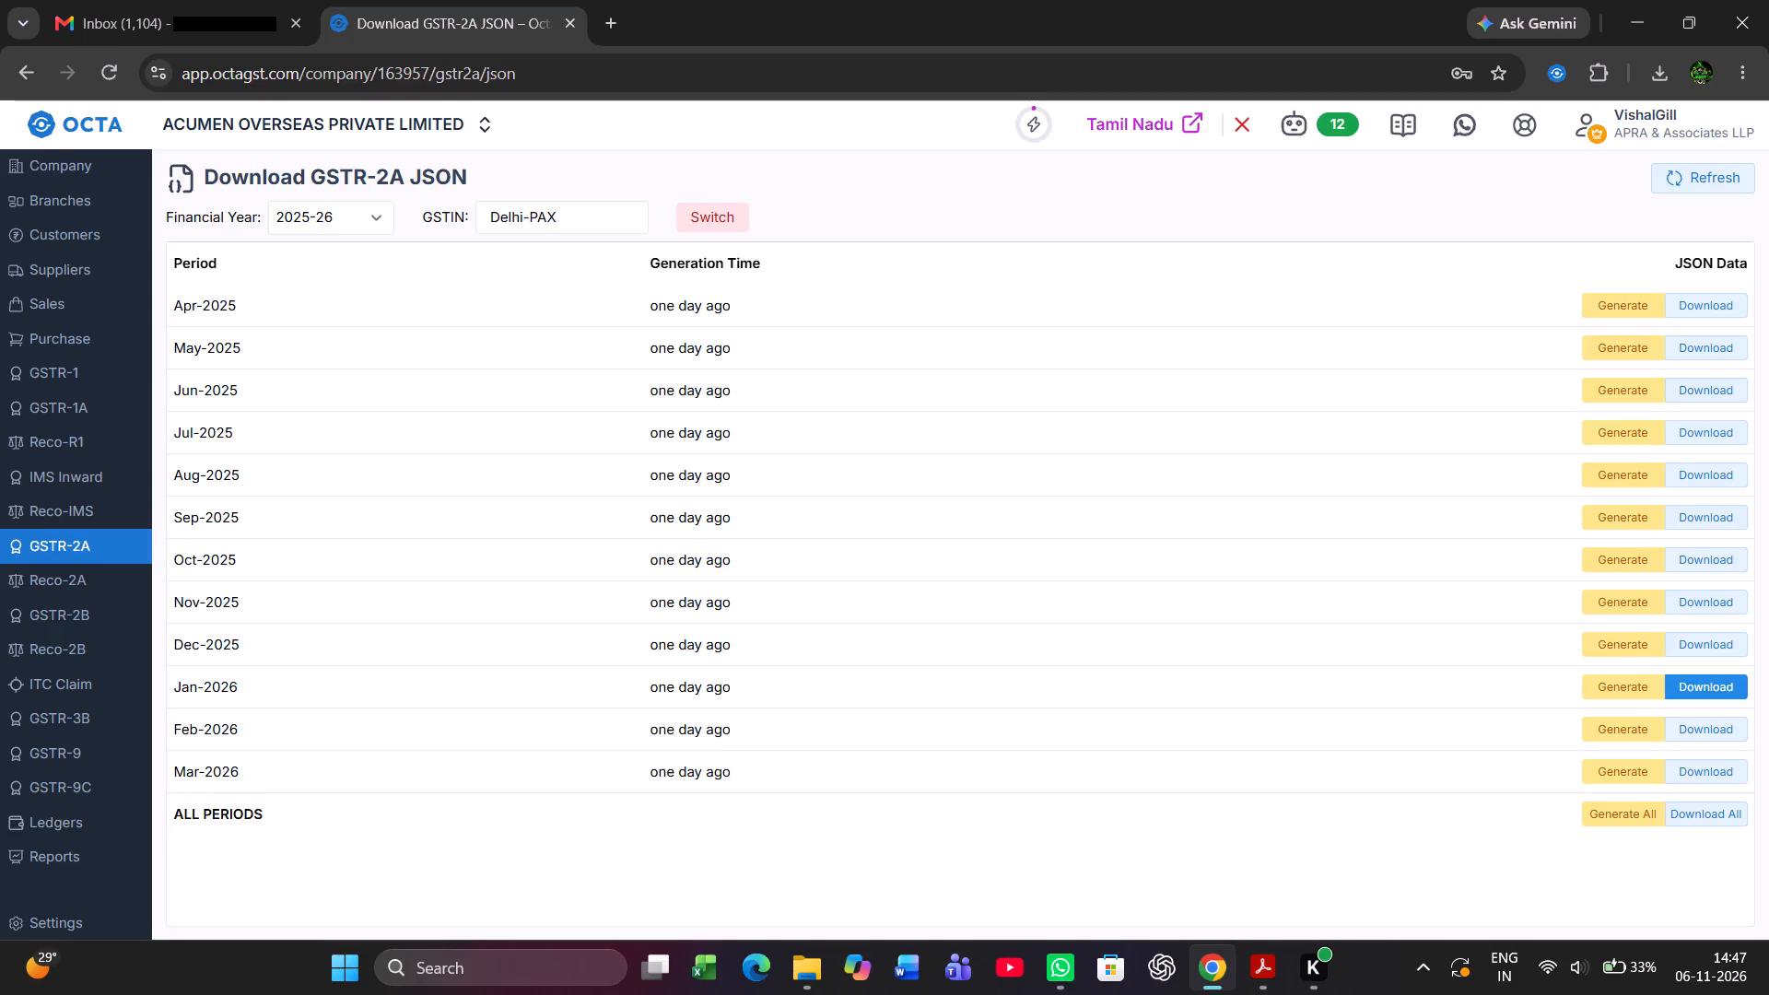
{"action": "left_click", "coordinate": [1719, 809]}
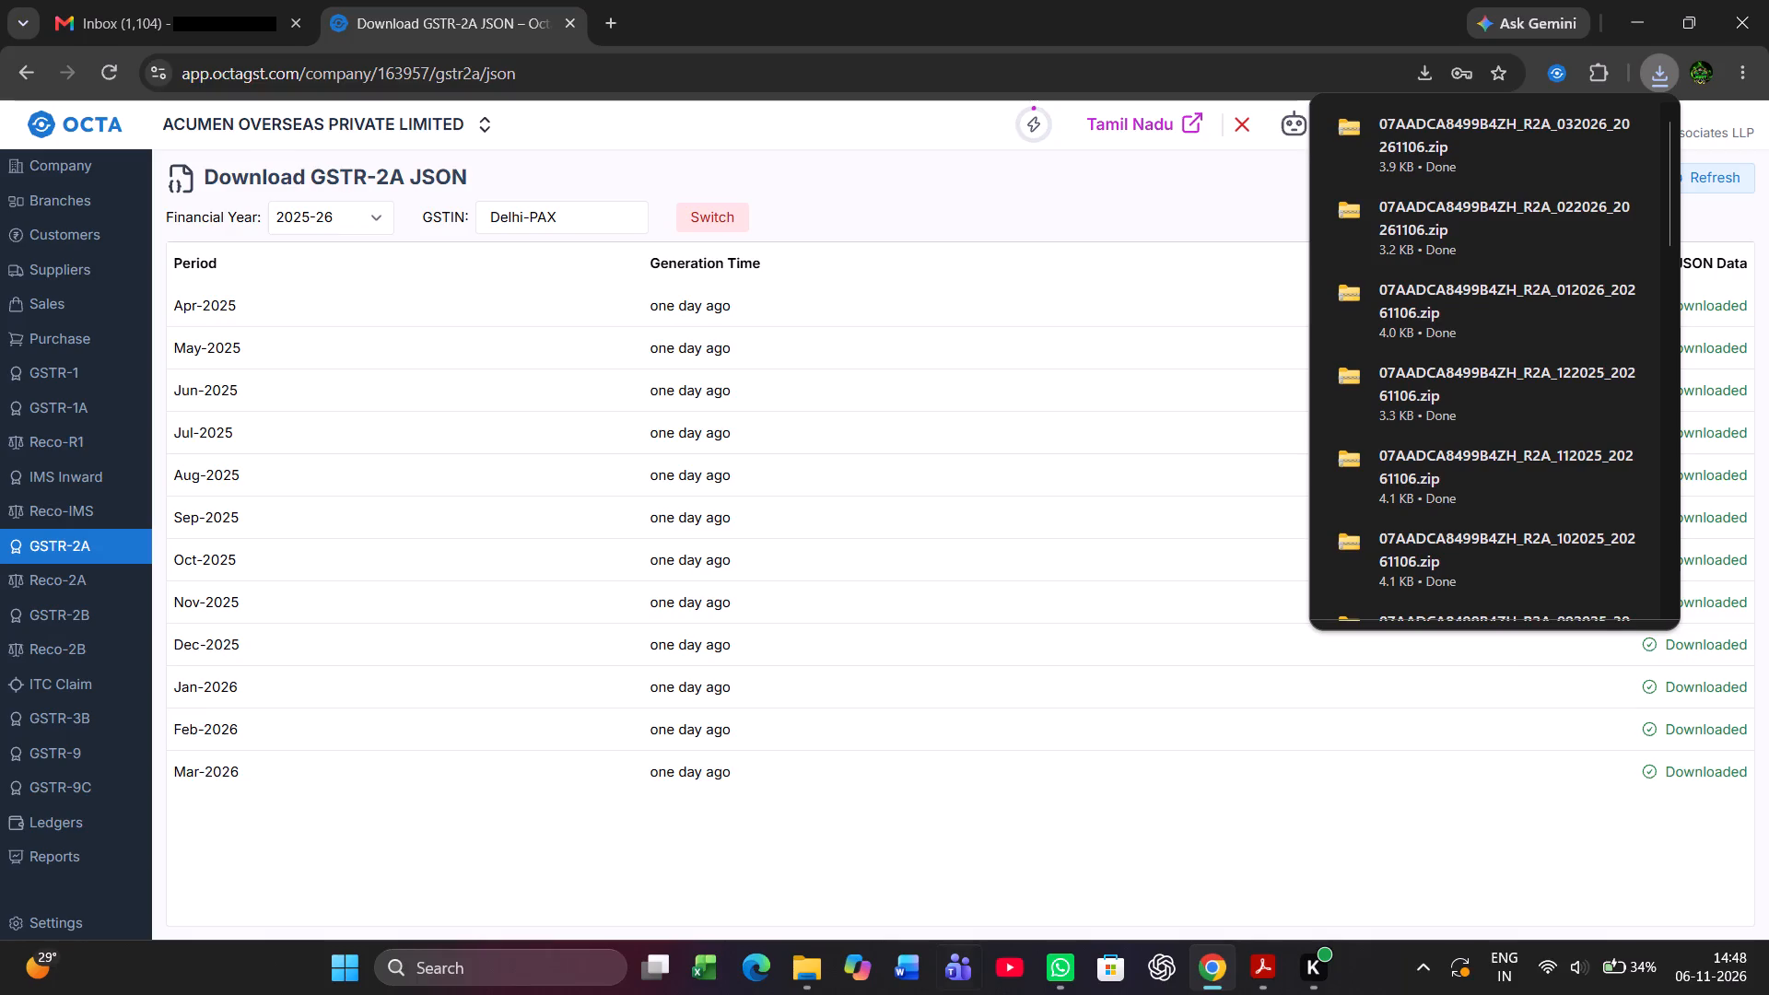
{"action": "left_click", "coordinate": [1020, 806]}
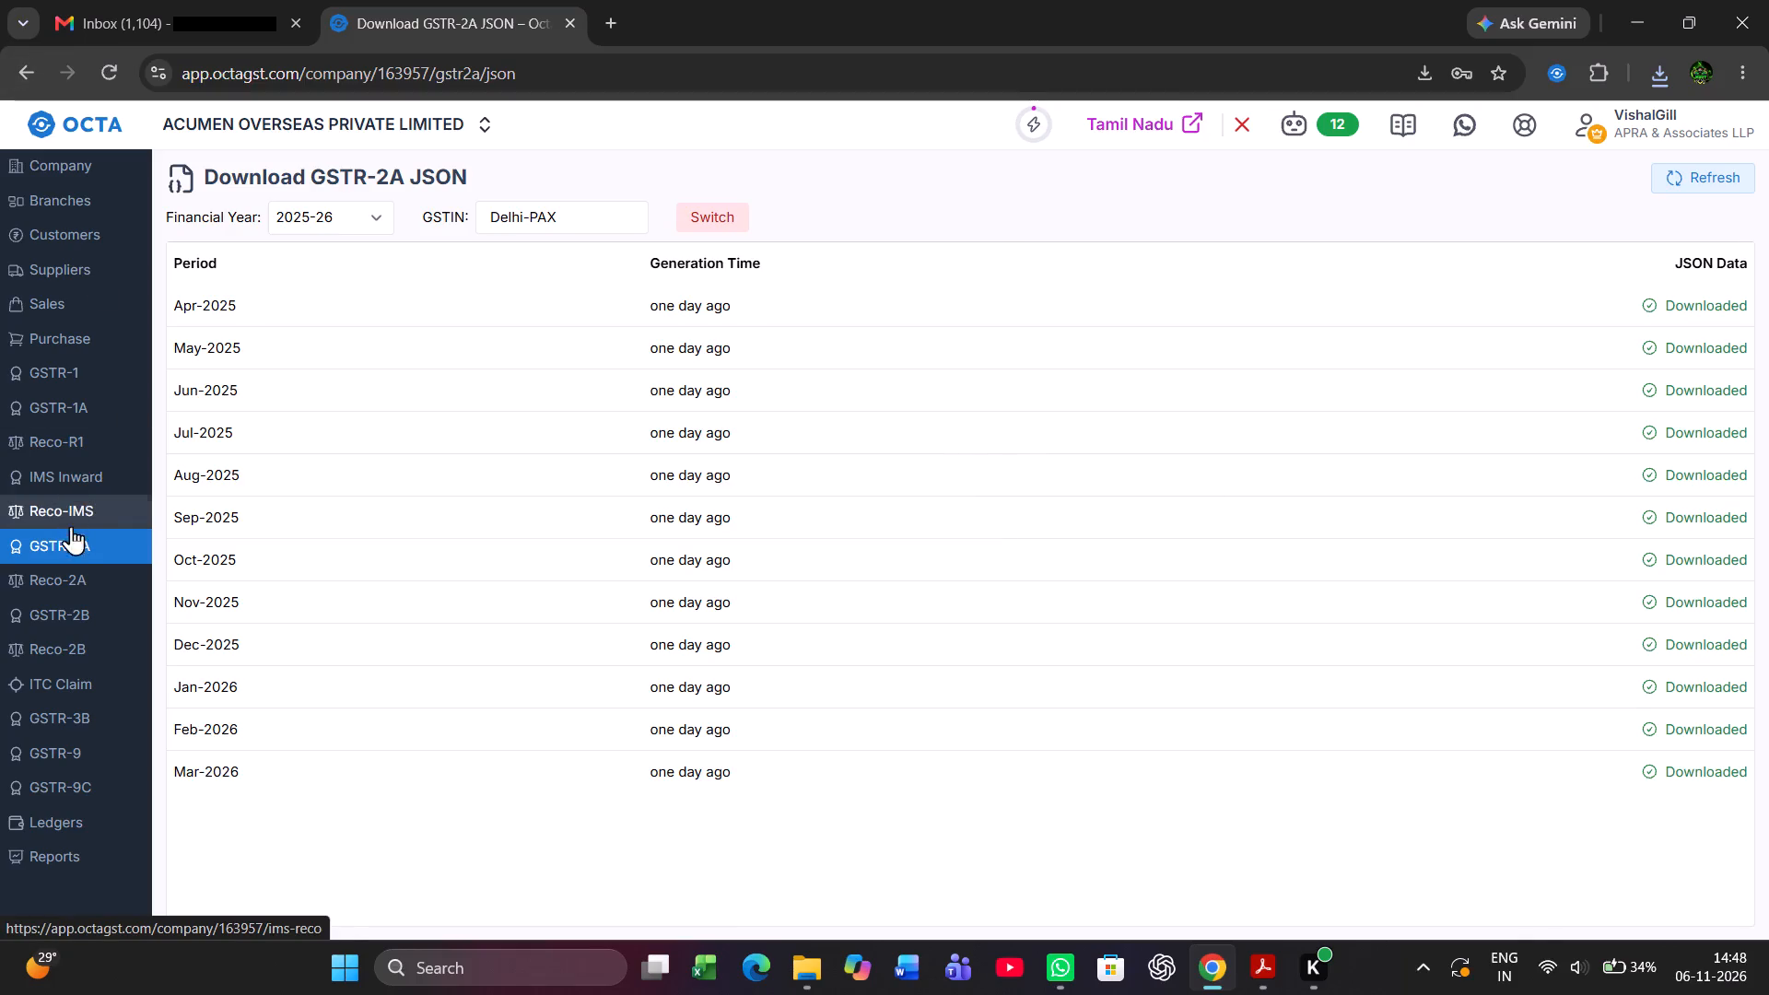
Start a GSTR-2A data import and pick the January 2026 Delhi-PAX GSTR-2A zip file from Downloads.
{"action": "left_click", "coordinate": [87, 551]}
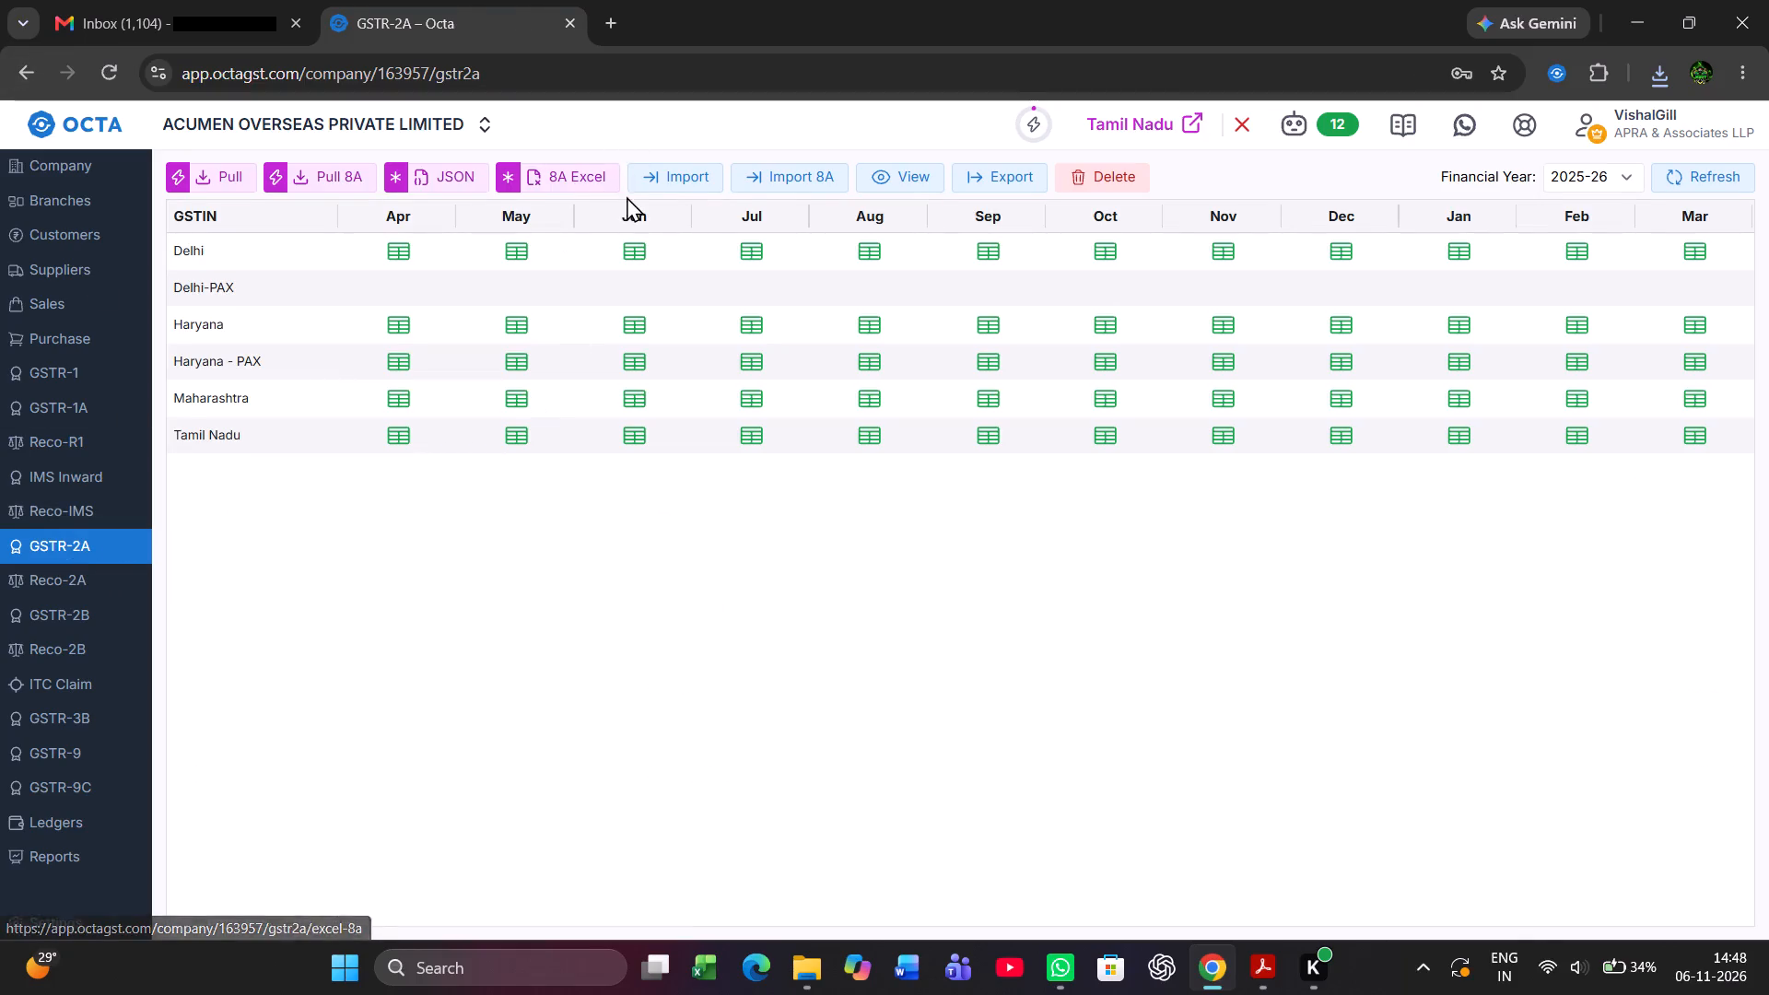
{"action": "left_click", "coordinate": [668, 182]}
{"action": "left_click", "coordinate": [898, 205]}
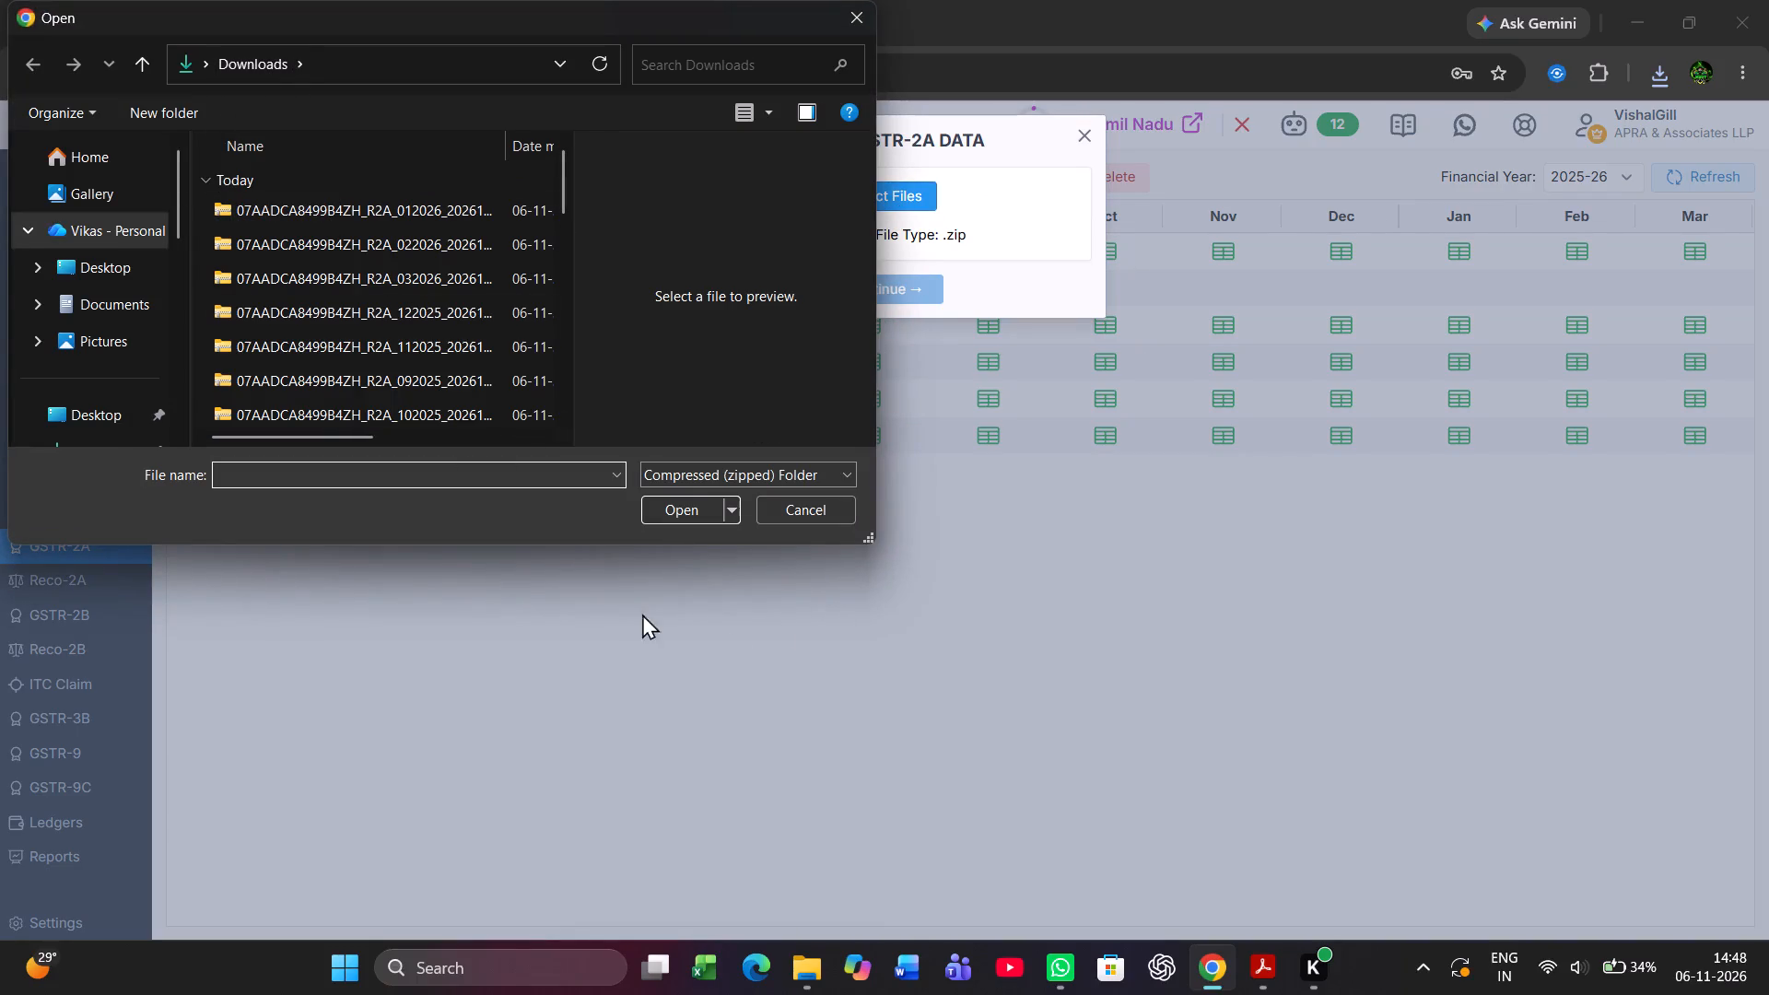
{"action": "left_click", "coordinate": [365, 216]}
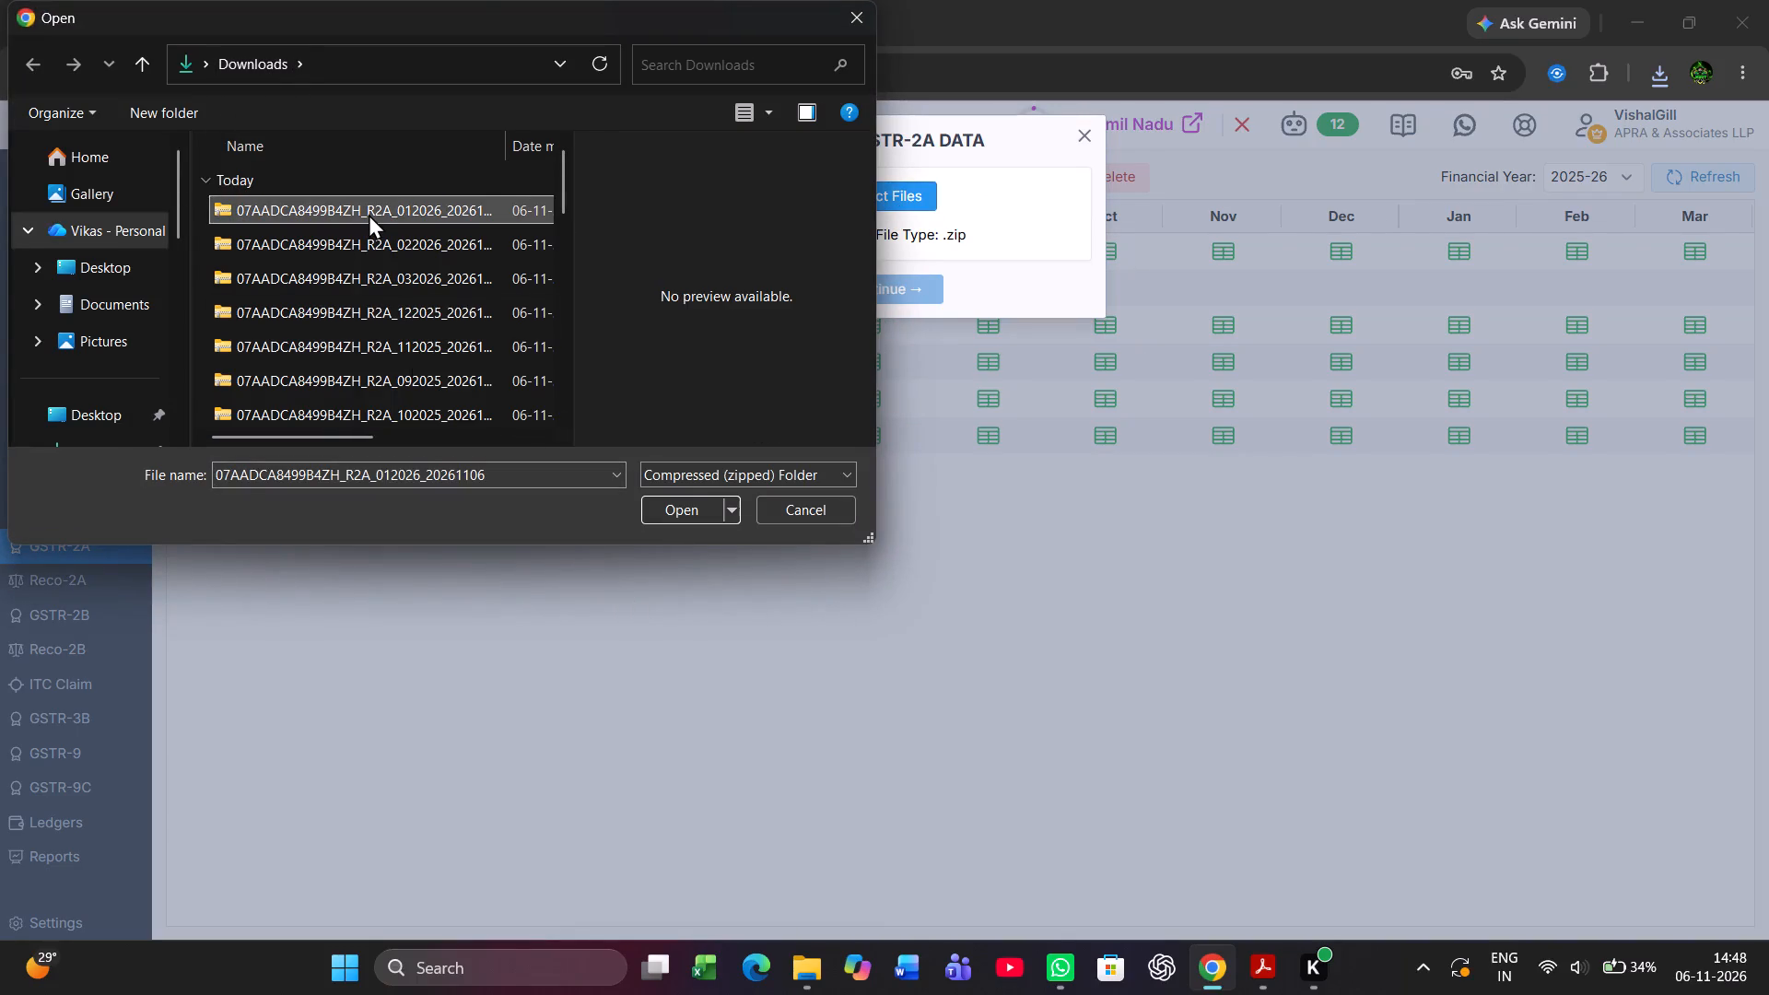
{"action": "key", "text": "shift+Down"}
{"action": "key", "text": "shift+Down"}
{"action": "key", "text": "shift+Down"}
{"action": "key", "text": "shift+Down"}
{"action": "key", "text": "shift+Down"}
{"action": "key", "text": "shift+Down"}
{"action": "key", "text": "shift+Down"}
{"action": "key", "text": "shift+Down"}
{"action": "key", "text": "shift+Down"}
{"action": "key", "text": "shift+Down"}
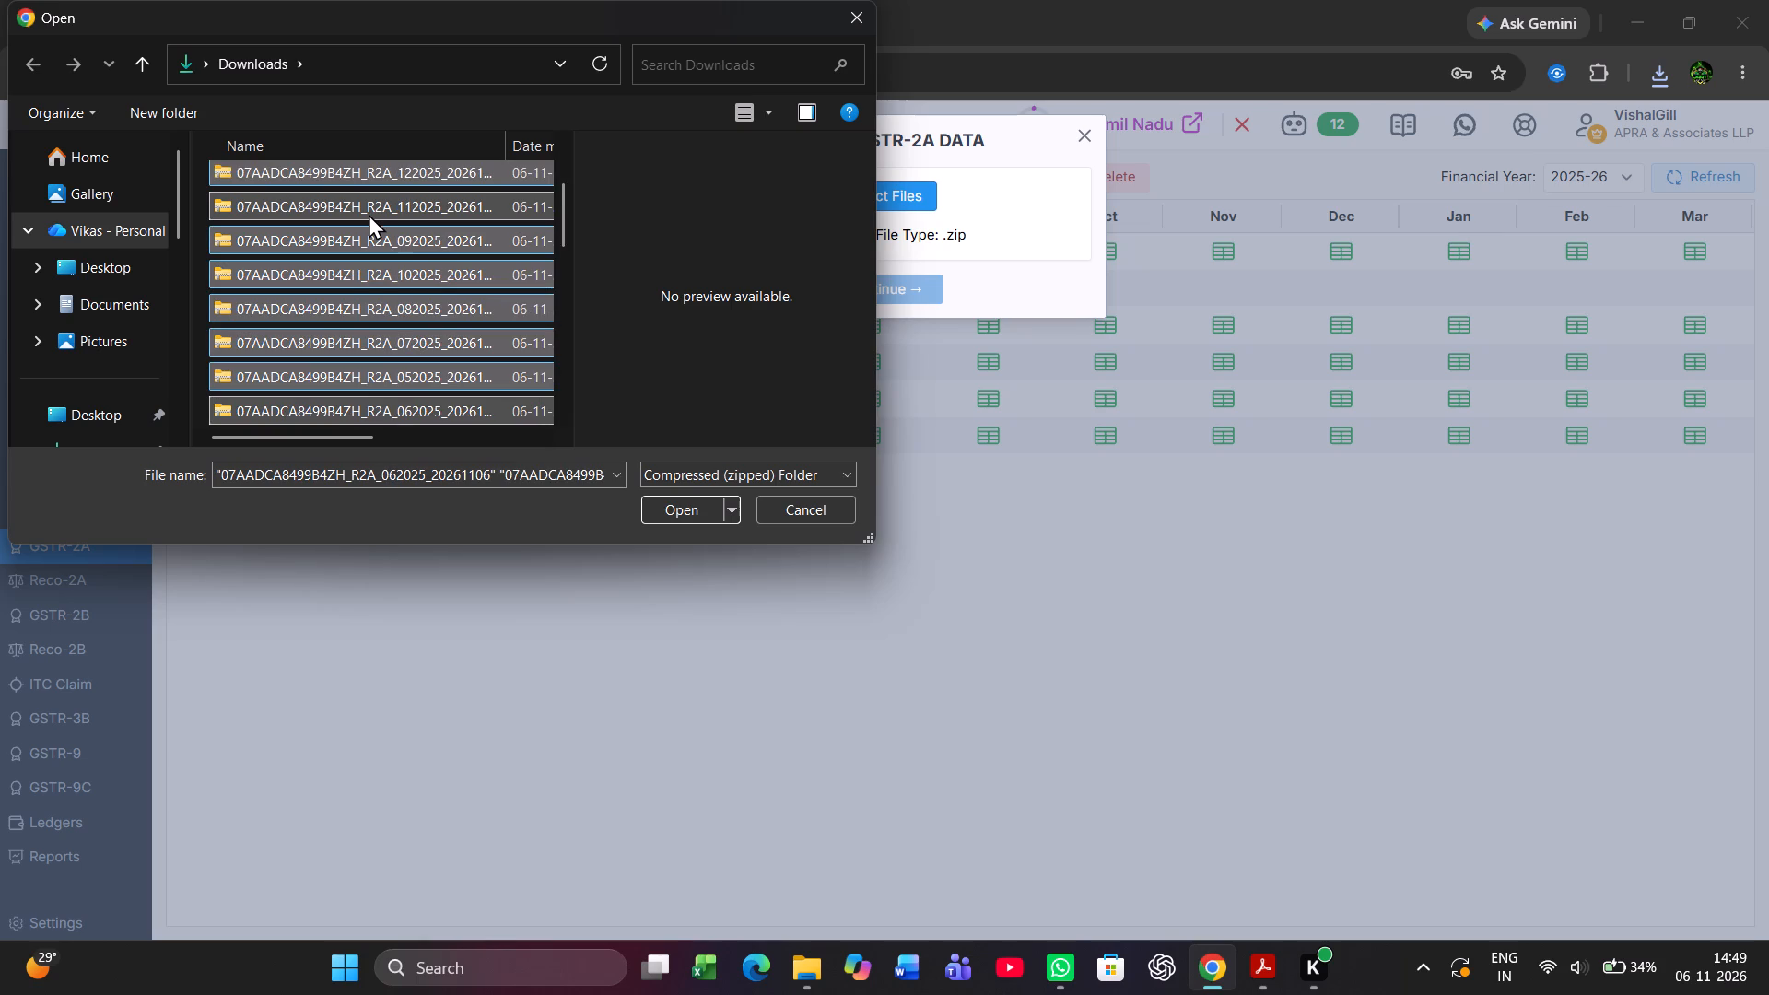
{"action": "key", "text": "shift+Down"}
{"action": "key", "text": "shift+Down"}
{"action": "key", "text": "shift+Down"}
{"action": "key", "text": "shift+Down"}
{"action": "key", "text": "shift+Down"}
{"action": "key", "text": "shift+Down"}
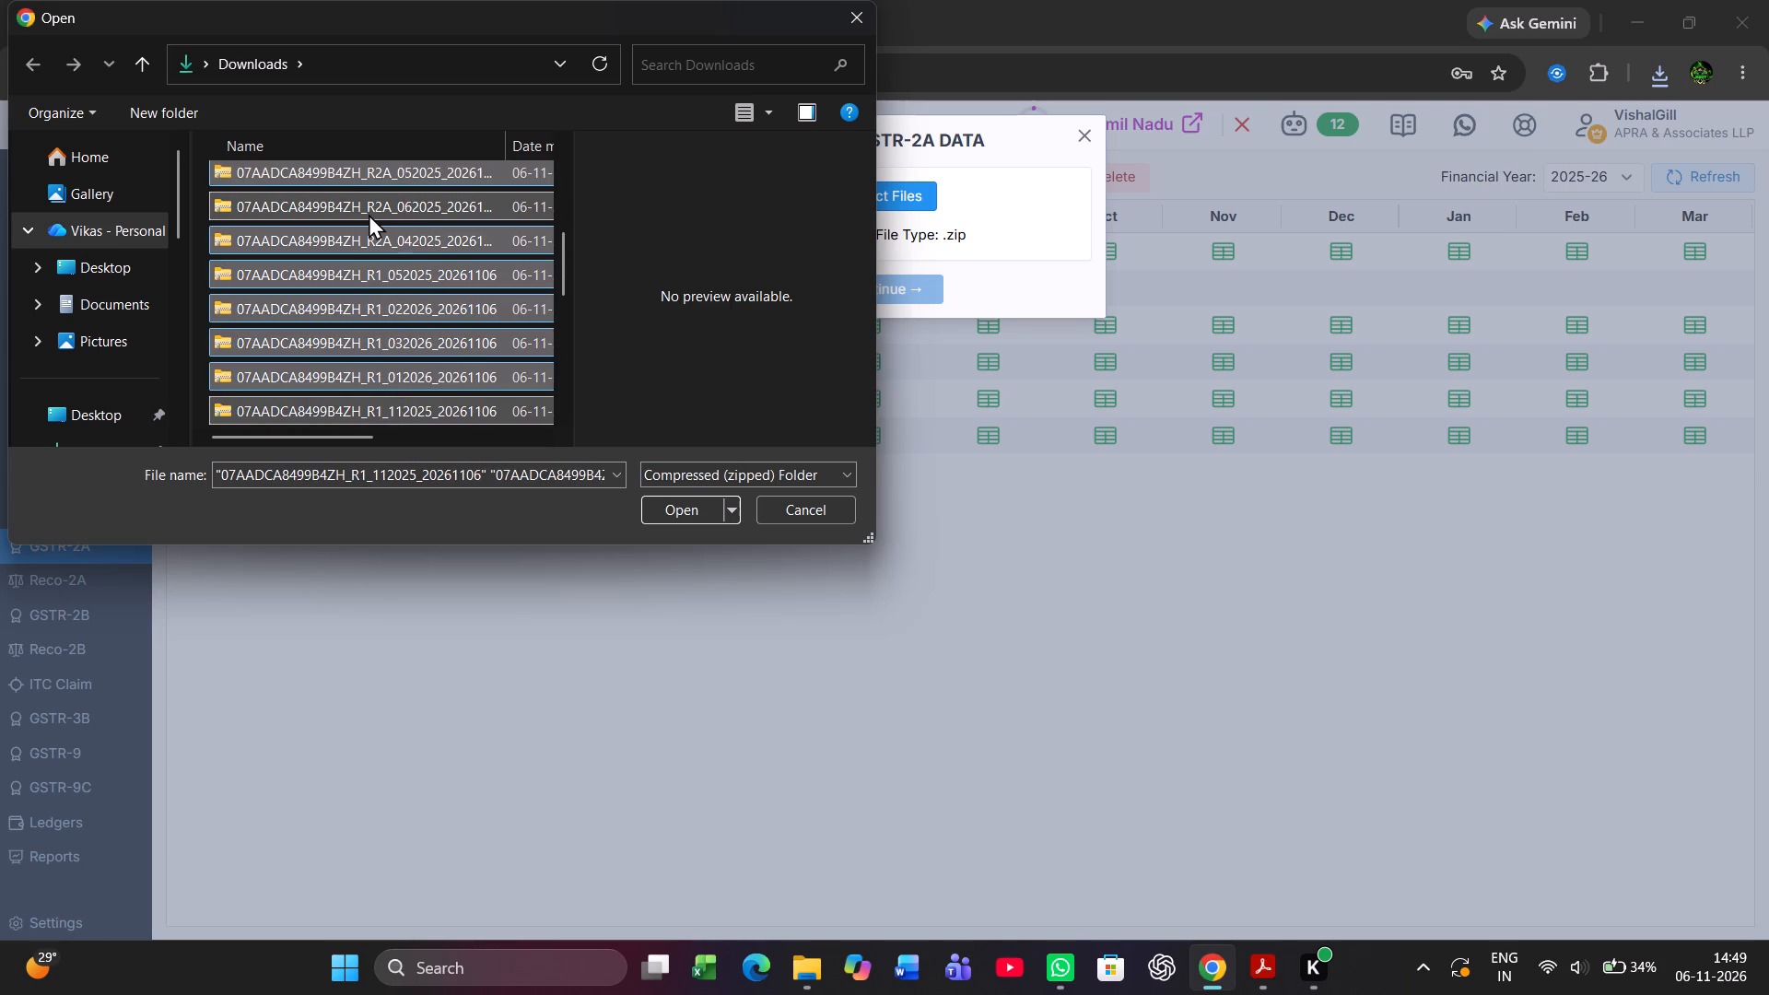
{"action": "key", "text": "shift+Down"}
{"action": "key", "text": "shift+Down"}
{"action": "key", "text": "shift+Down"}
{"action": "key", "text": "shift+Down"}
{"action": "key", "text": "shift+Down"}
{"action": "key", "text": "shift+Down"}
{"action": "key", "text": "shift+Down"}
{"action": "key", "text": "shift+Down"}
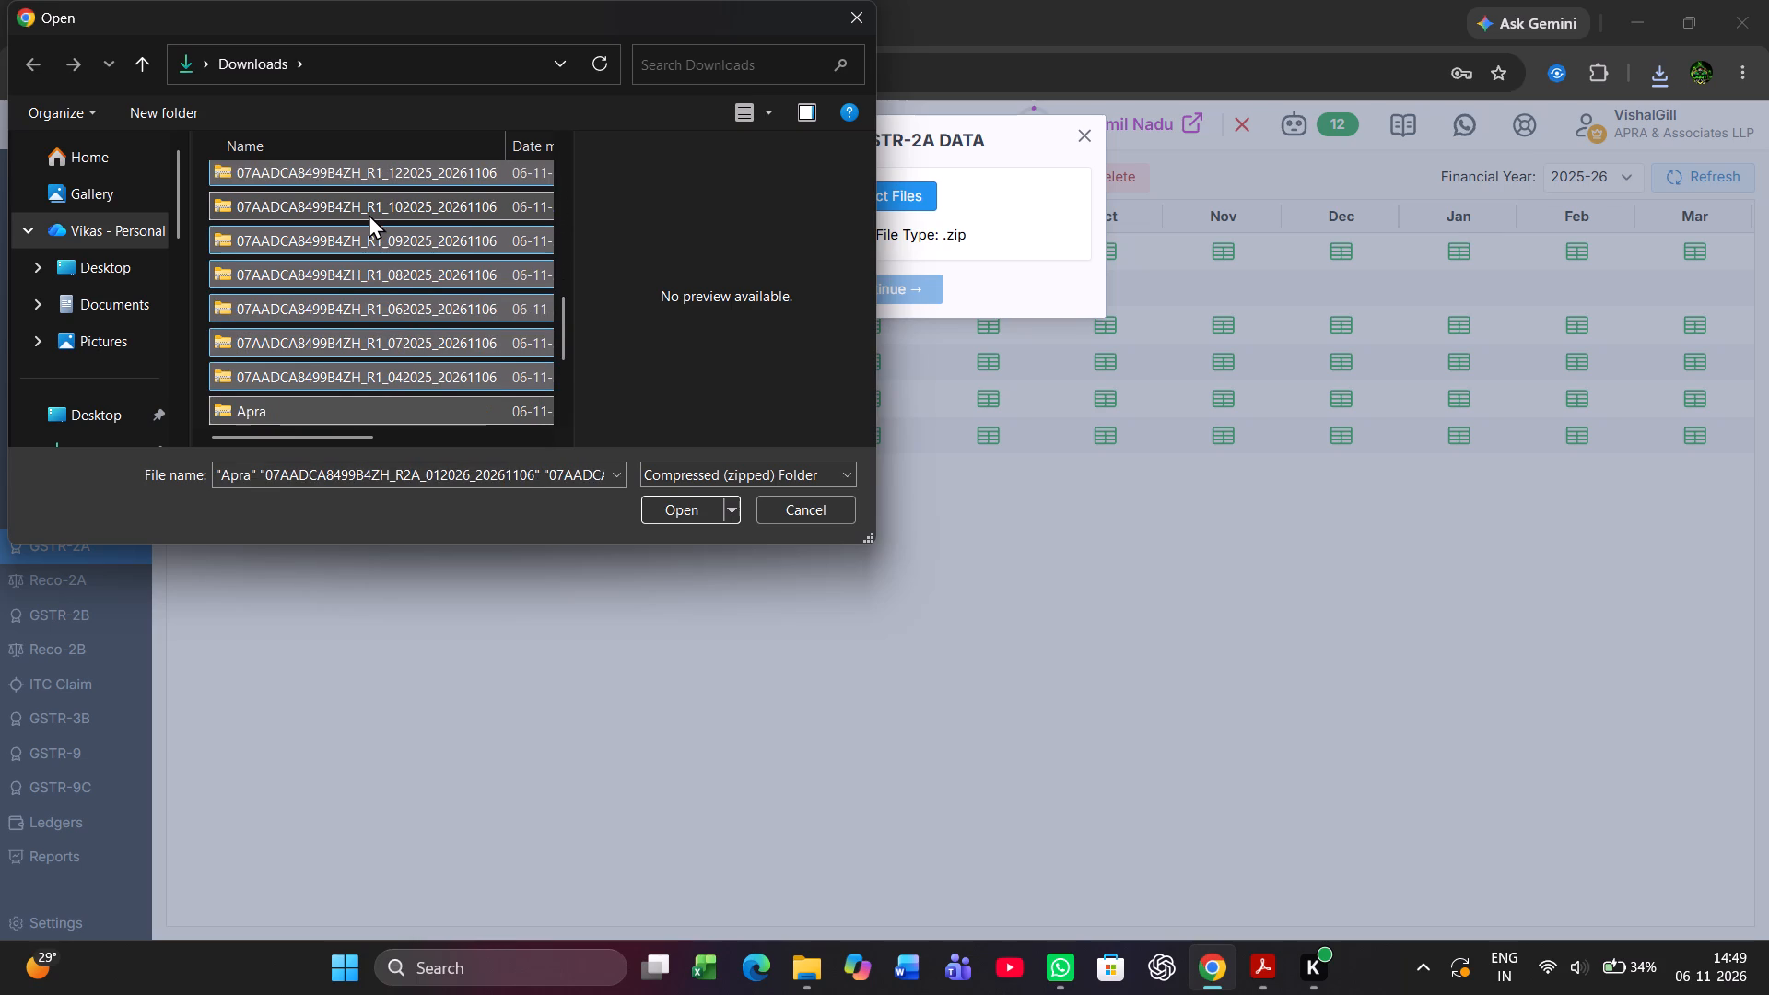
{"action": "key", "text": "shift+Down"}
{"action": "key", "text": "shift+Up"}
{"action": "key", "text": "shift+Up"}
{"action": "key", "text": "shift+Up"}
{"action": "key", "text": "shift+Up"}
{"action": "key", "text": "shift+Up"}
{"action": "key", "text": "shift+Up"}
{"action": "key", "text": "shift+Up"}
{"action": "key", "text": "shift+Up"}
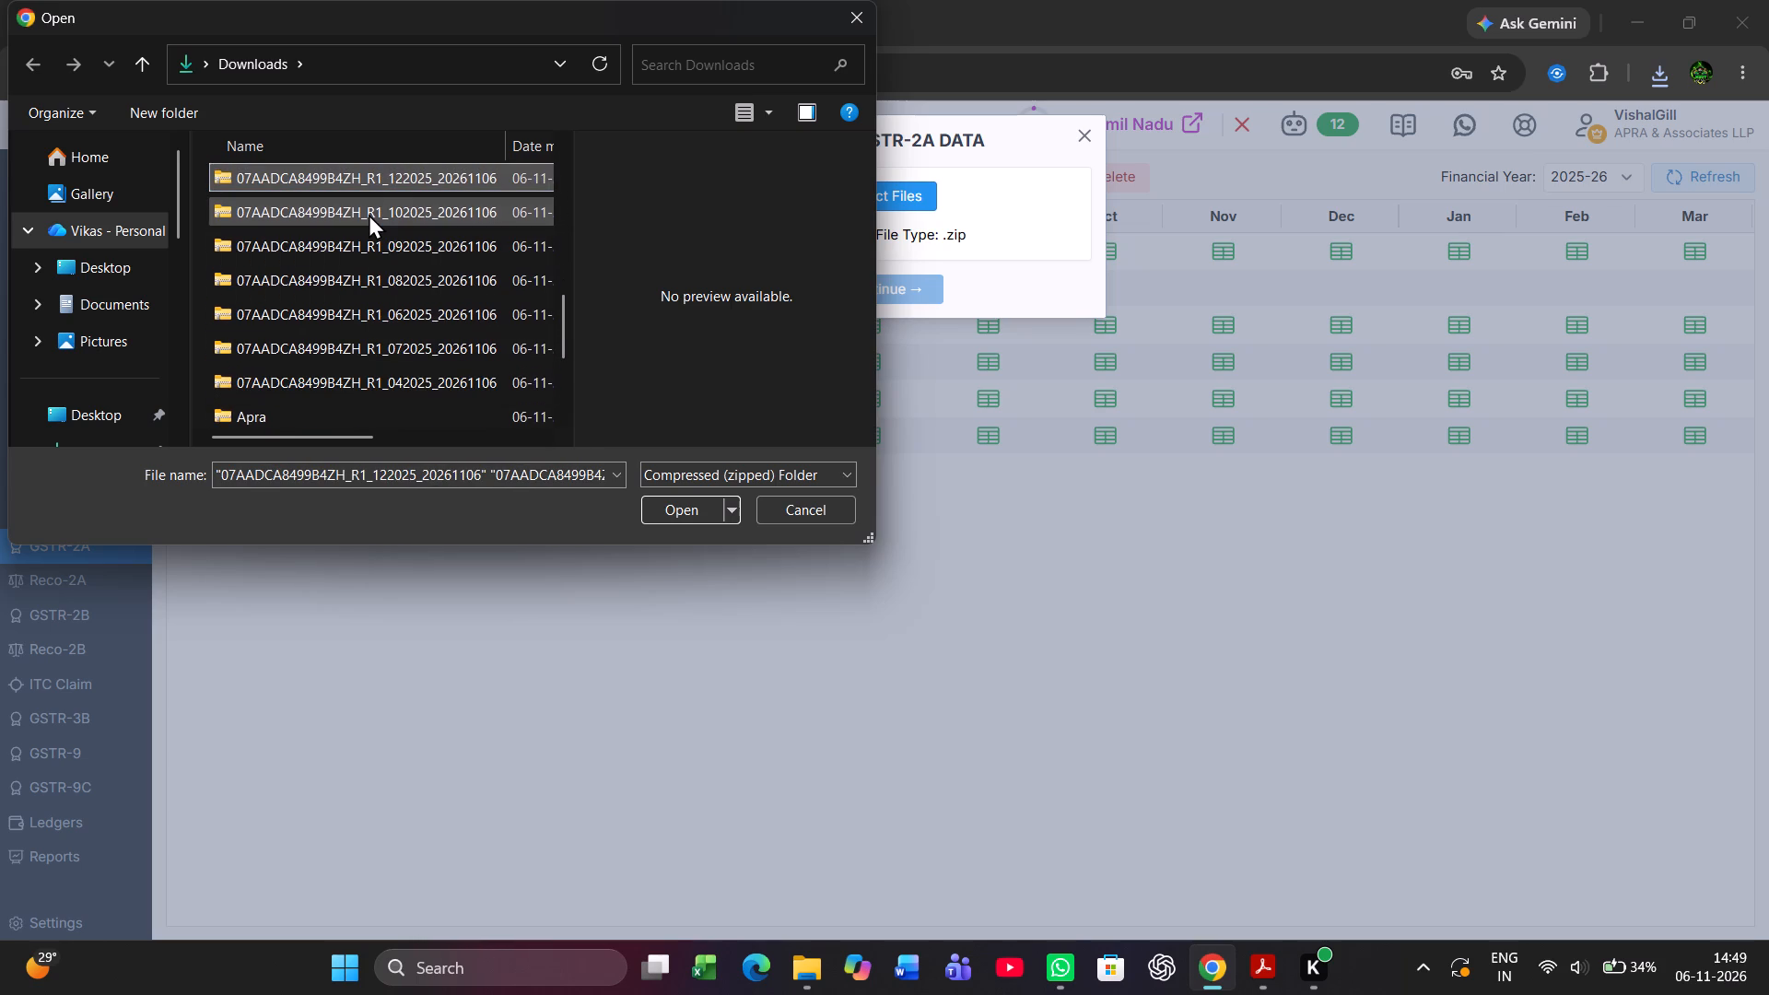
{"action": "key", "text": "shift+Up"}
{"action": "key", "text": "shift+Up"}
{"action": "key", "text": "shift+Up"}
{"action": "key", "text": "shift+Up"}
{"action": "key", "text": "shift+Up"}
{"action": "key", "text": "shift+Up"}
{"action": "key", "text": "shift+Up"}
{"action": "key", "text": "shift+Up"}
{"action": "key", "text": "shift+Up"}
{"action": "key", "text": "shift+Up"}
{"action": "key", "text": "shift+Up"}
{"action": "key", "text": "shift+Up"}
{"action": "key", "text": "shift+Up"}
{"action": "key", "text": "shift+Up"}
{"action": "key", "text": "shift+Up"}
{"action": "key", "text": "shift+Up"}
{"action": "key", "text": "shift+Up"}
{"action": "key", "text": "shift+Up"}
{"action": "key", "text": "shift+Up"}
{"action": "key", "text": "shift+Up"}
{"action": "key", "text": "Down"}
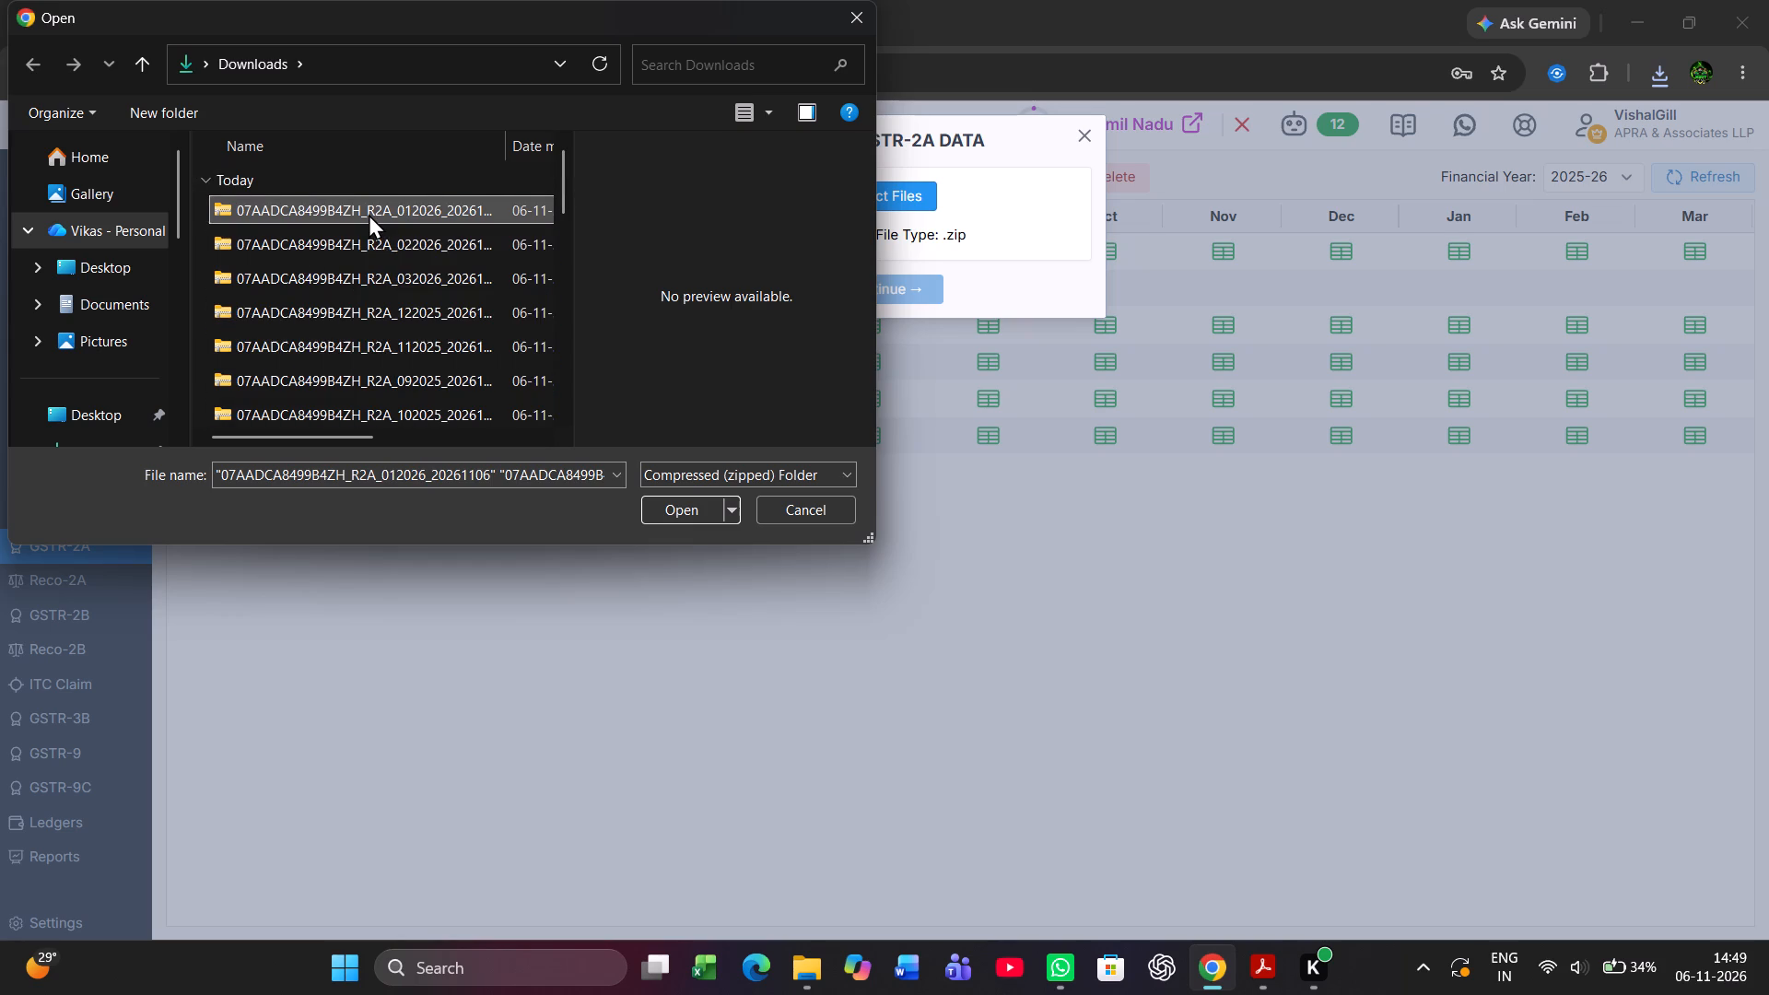
Extend the selection through all twelve Delhi-PAX GSTR-2A zip files, load them for import, and skip the McAfee pop-up.
{"action": "key", "text": "shift+Down"}
{"action": "key", "text": "shift+Down"}
{"action": "key", "text": "shift+Down"}
{"action": "key", "text": "shift+Down"}
{"action": "key", "text": "shift+Down"}
{"action": "key", "text": "shift+Down"}
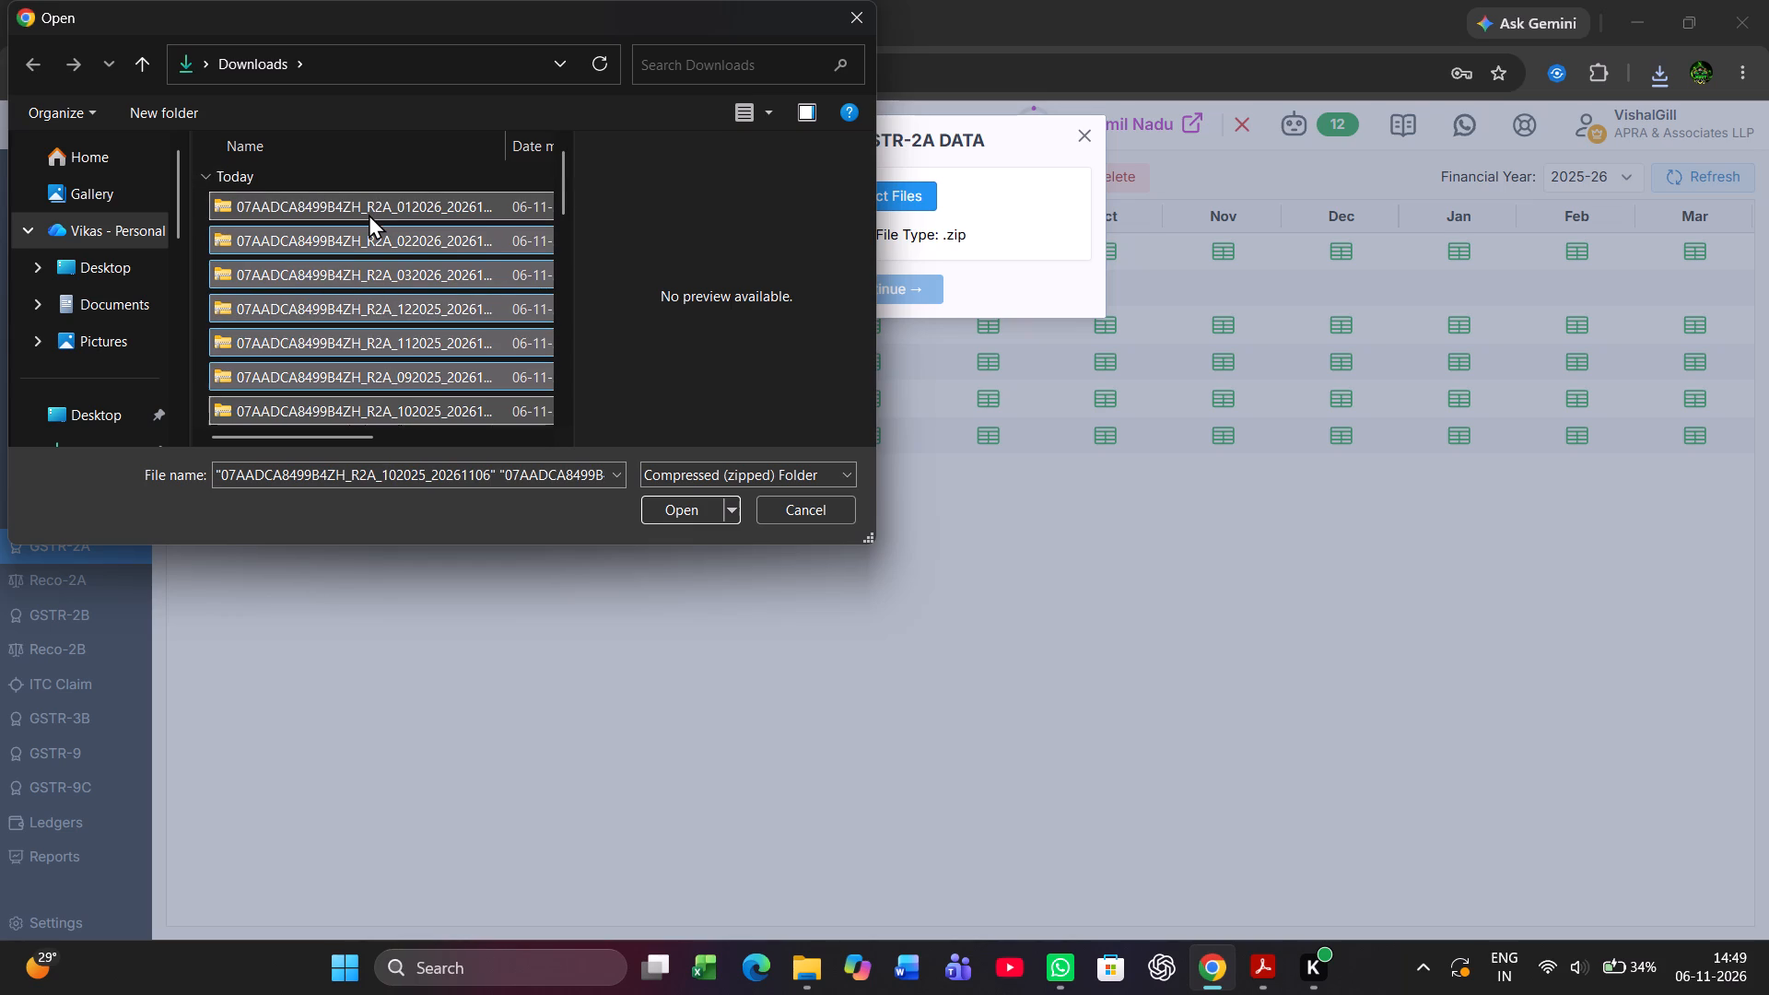
{"action": "key", "text": "shift+Down"}
{"action": "key", "text": "shift+Down"}
{"action": "key", "text": "shift+Down"}
{"action": "key", "text": "shift+Down"}
{"action": "key", "text": "shift+Down"}
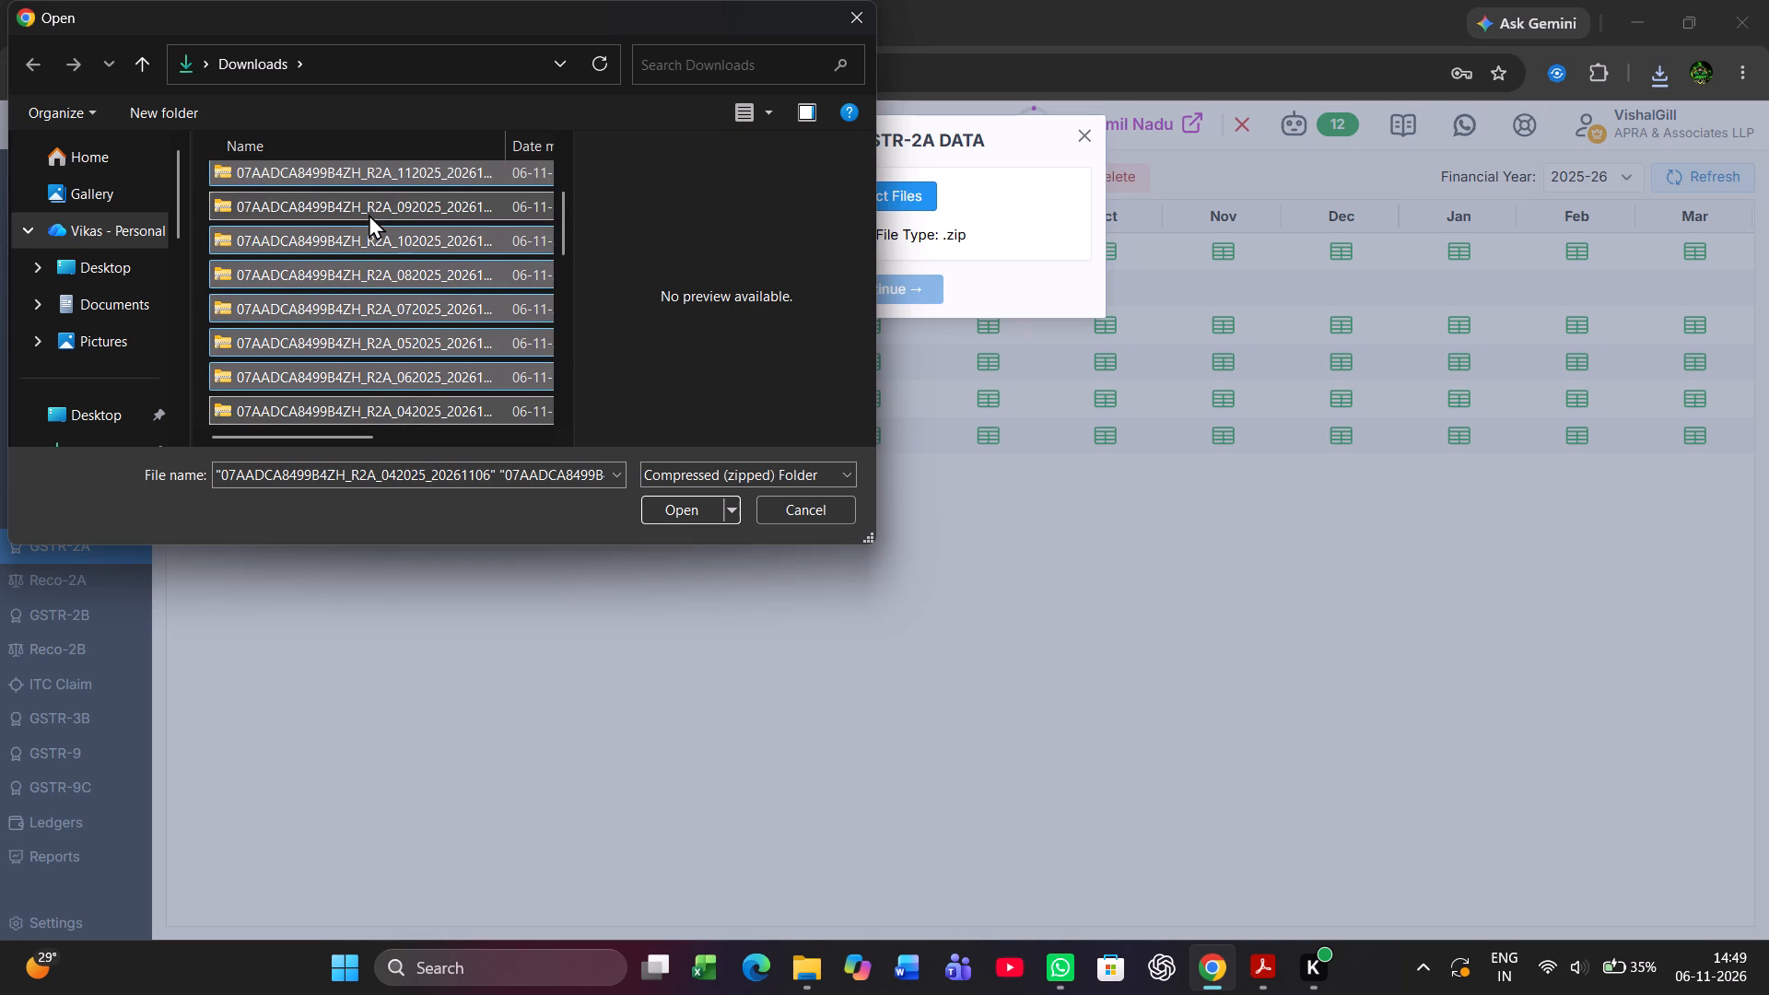
{"action": "key", "text": "shift+Down"}
{"action": "key", "text": "Return"}
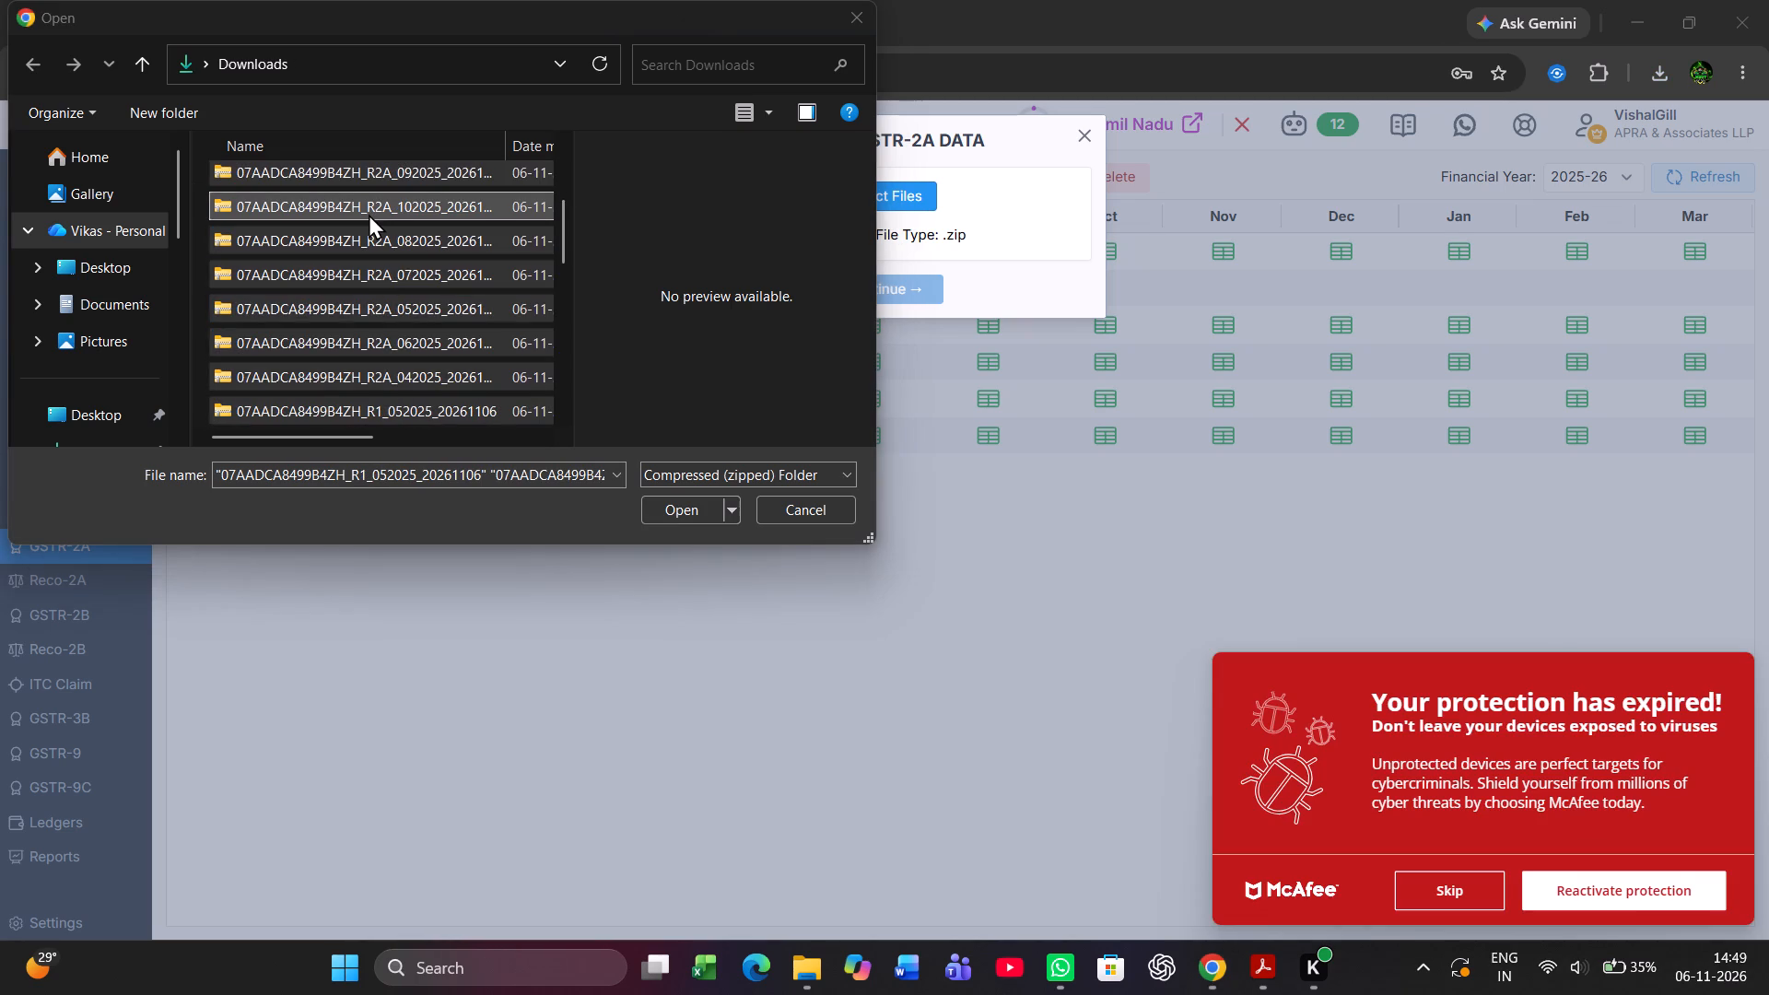
{"action": "left_click", "coordinate": [1440, 884]}
{"action": "left_click", "coordinate": [695, 499]}
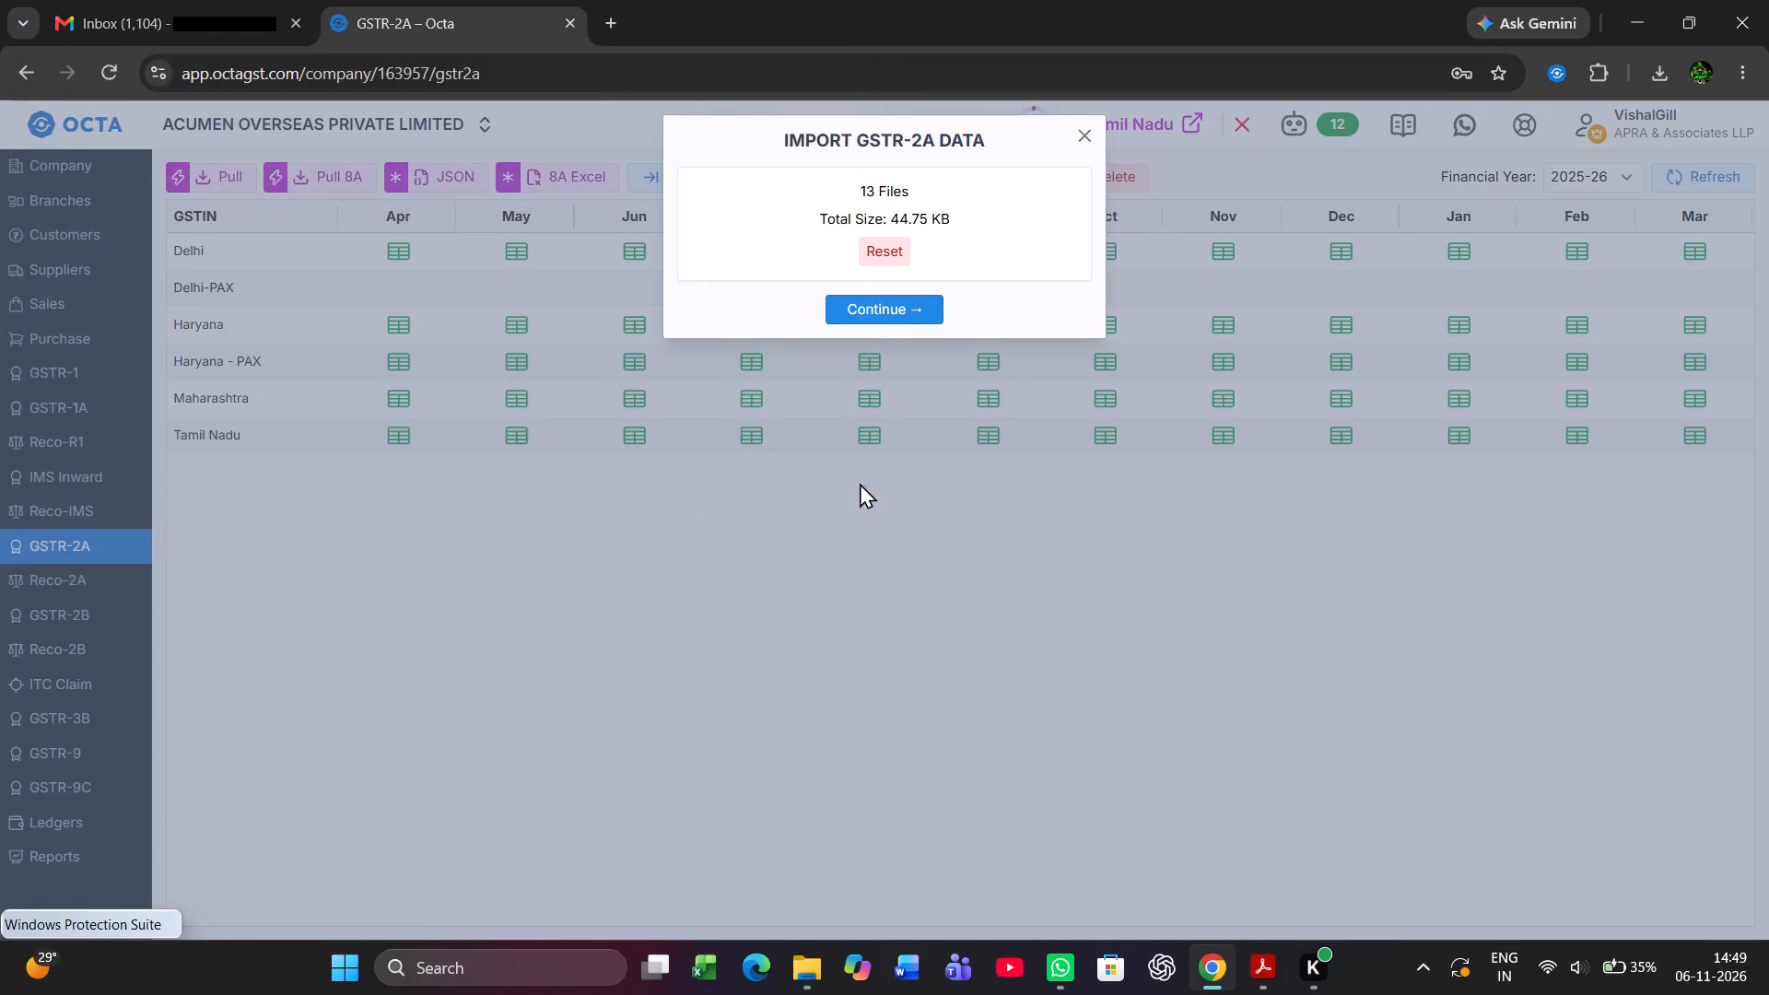
Import the loaded Delhi-PAX GSTR-2A files and refresh the 2025-26 GSTR-2A overview.
{"action": "left_click", "coordinate": [910, 321]}
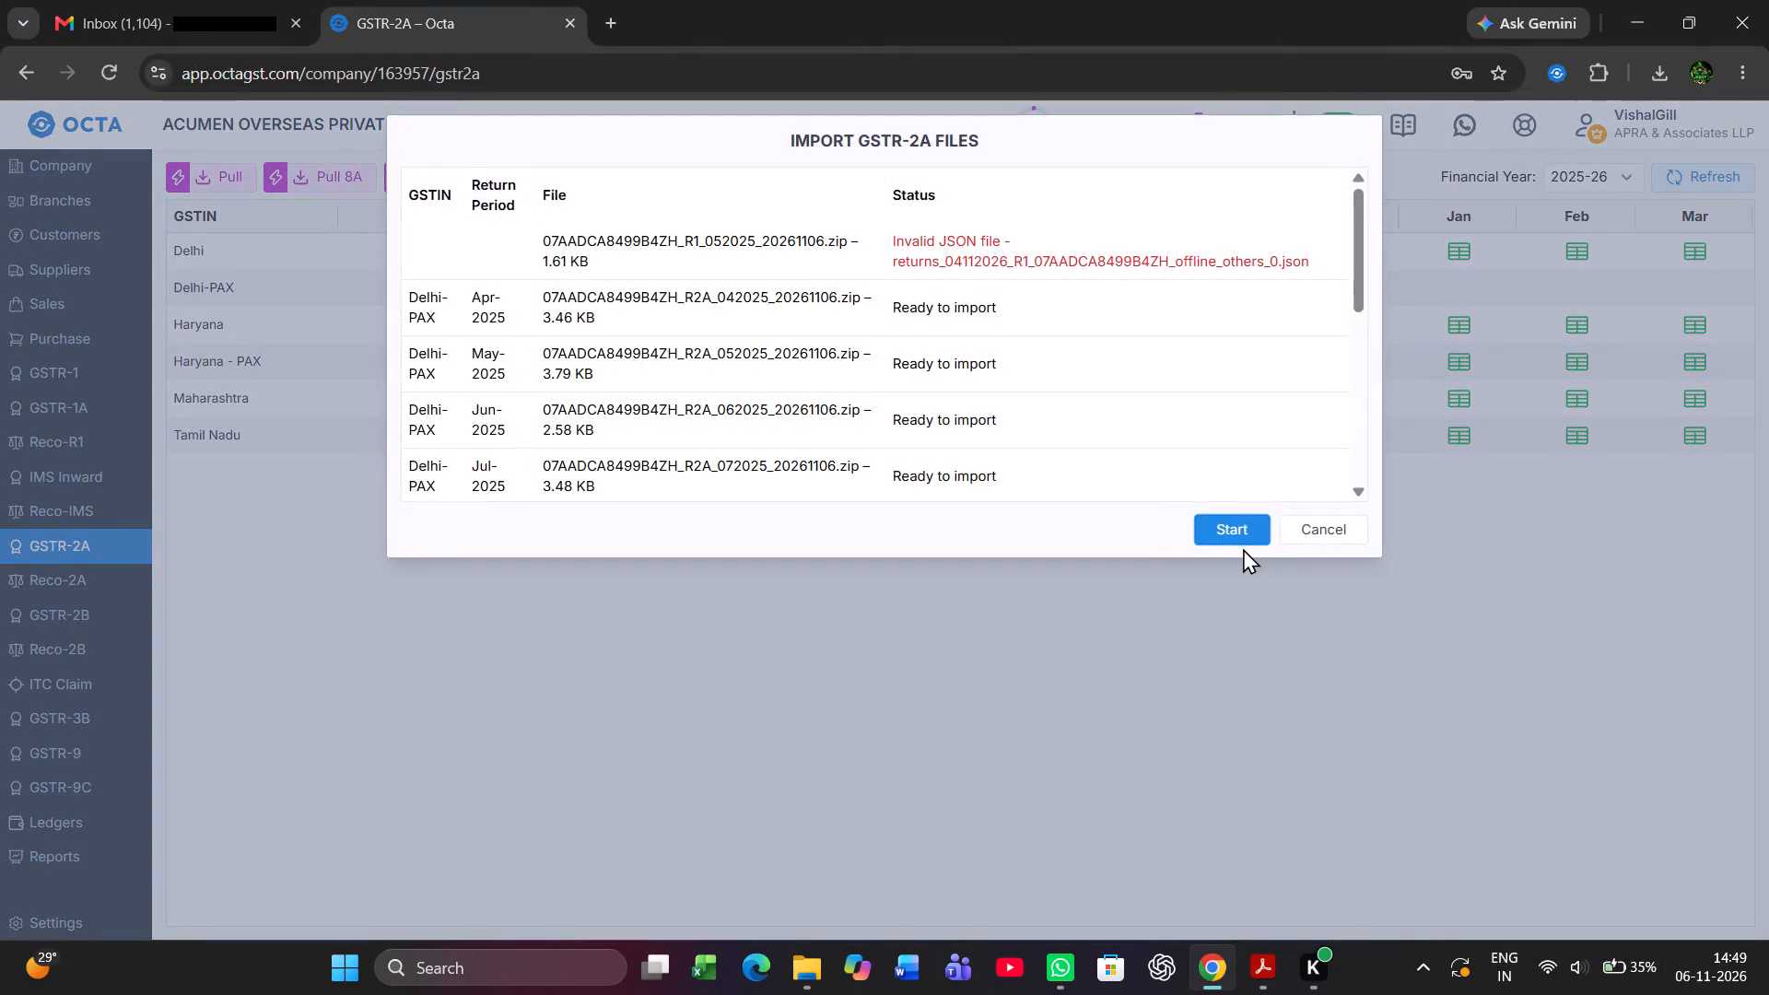
{"action": "left_click", "coordinate": [1228, 536]}
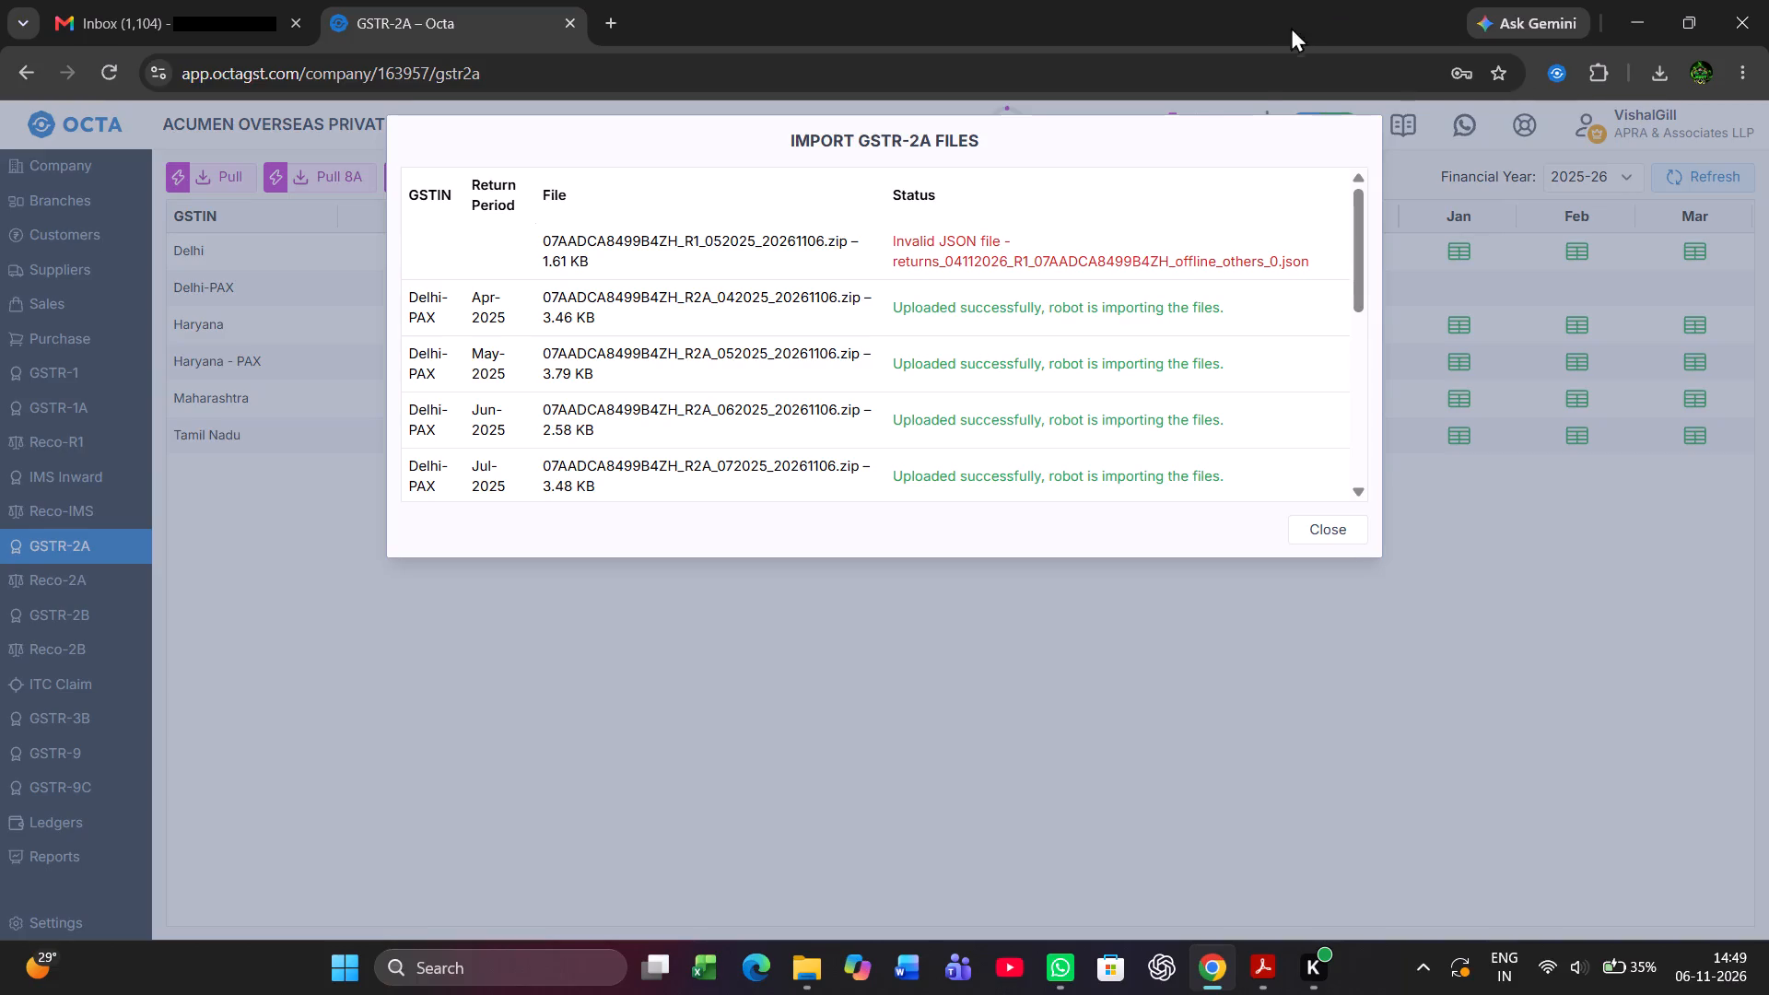
{"action": "left_click", "coordinate": [1330, 541]}
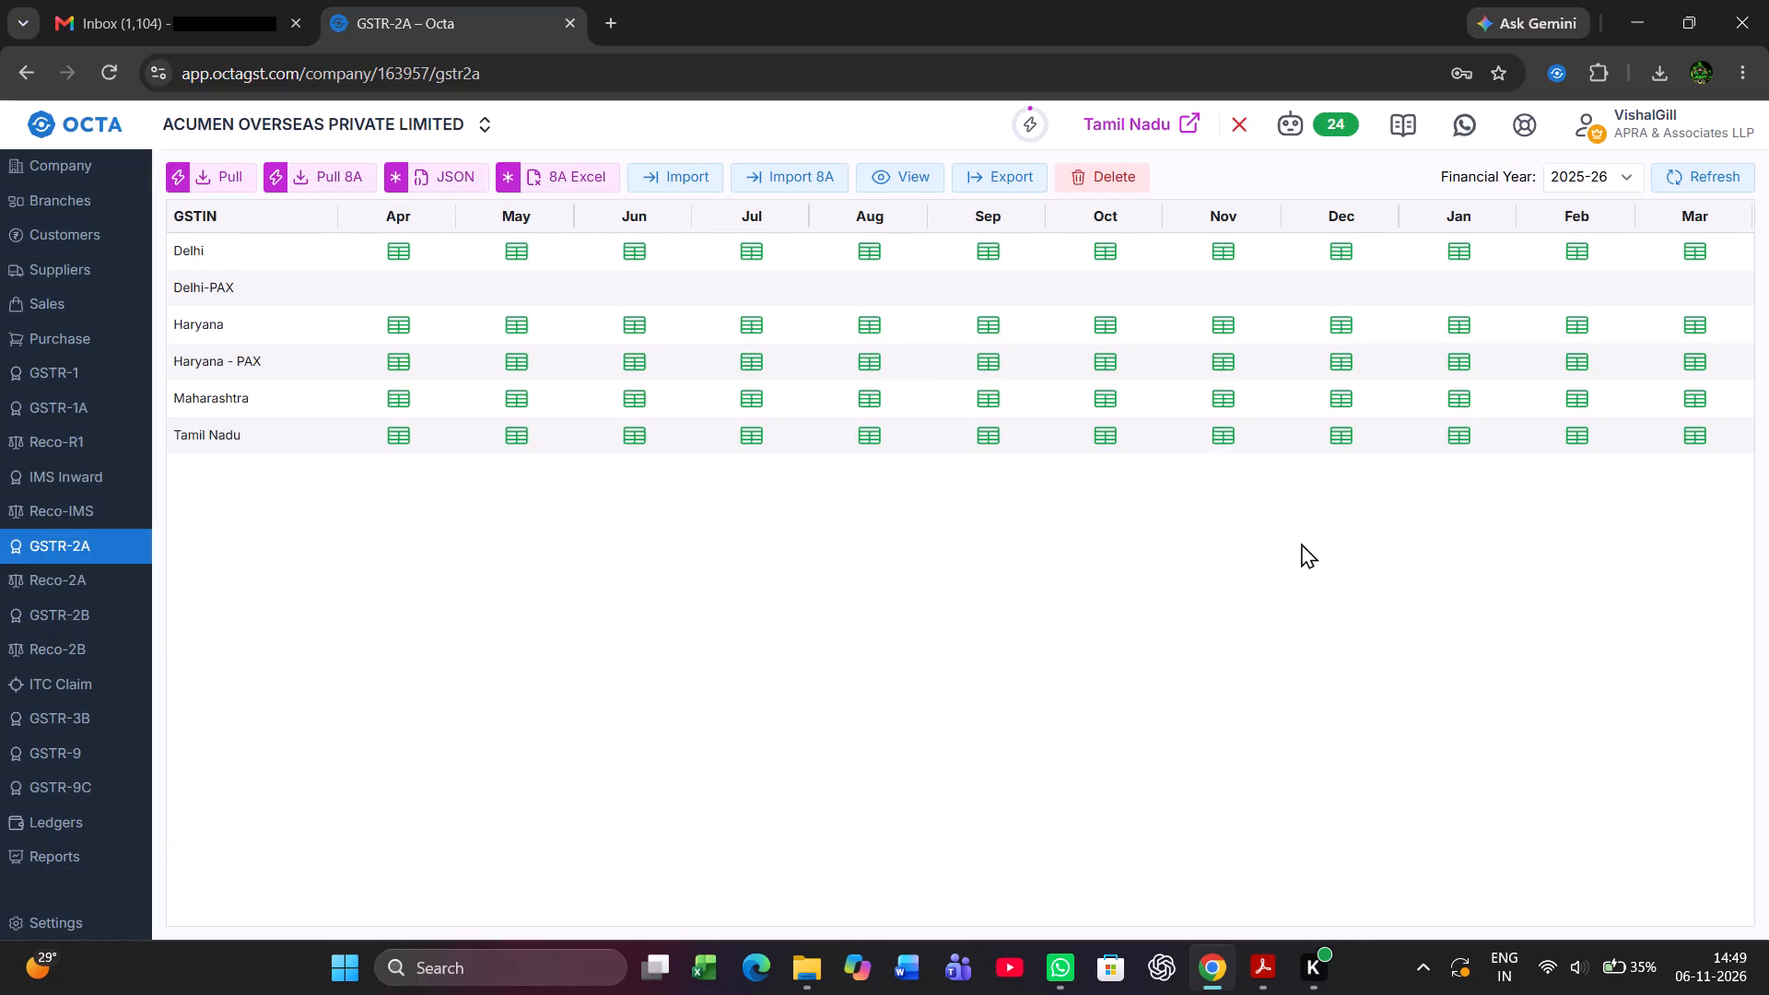
{"action": "left_click", "coordinate": [1717, 182]}
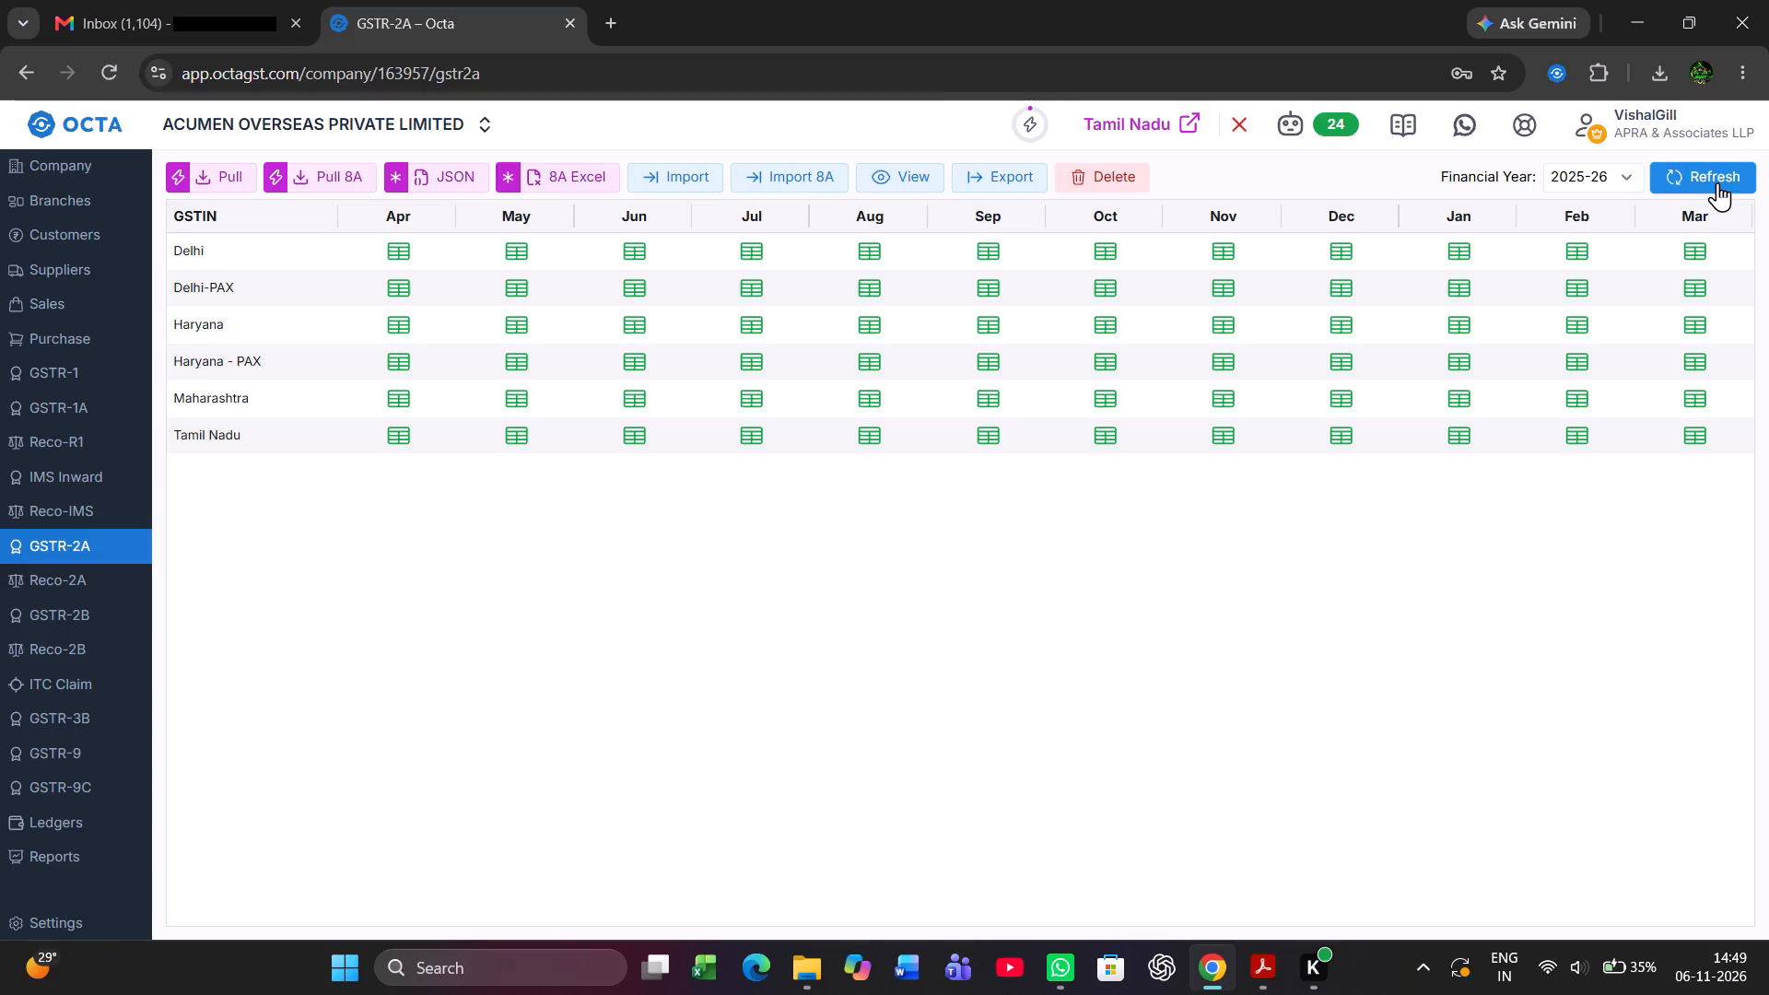